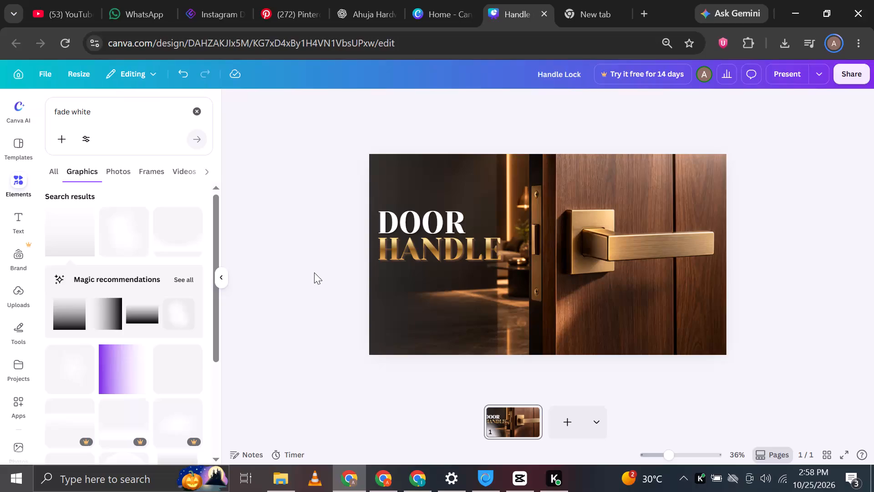
Change the effect color of the gold HANDLE text to the near-black shade already used on the DOOR text.
left_click(422, 223)
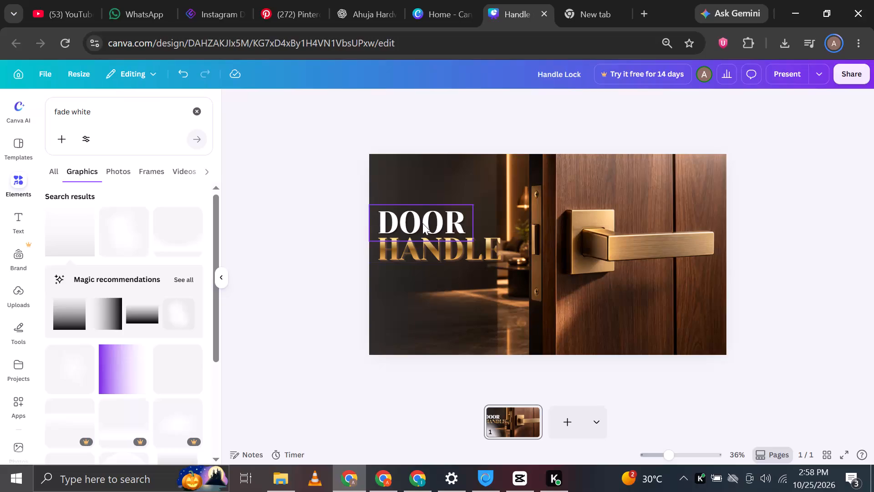
scroll(451, 224, "up", 1, "ctrl")
scroll(451, 224, "down", 1, "ctrl")
scroll(451, 224, "up", 9, "ctrl")
scroll(447, 228, "down", 1, "ctrl")
scroll(445, 229, "up", 20, "ctrl")
scroll(445, 229, "up", 14, "ctrl")
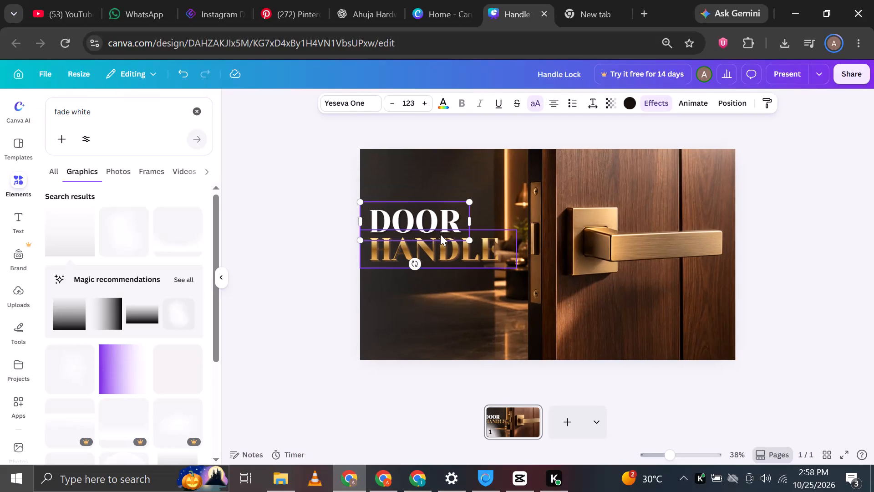
scroll(440, 234, "up", 5, "ctrl")
left_click(429, 243)
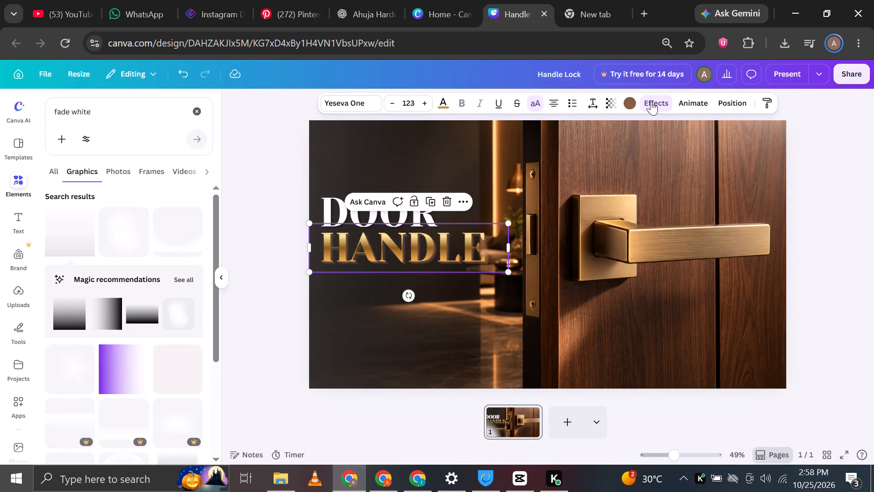
left_click(631, 98)
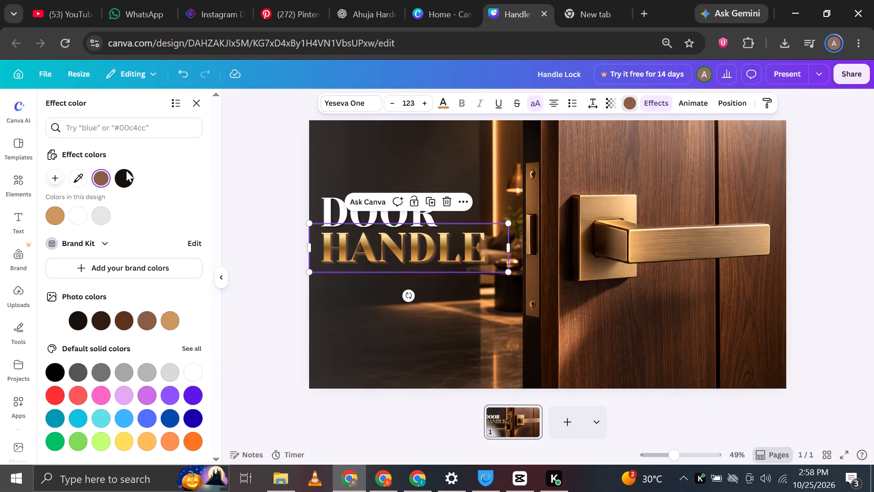
left_click(127, 174)
left_click(280, 174)
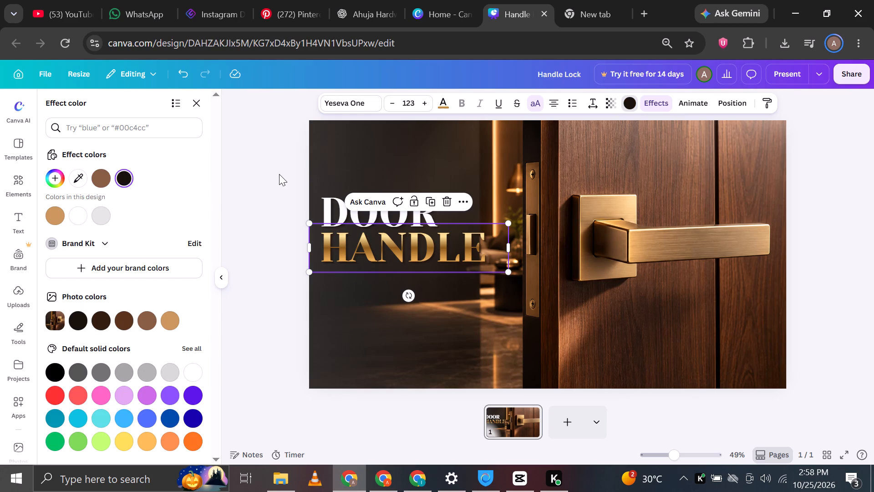
left_click(280, 174)
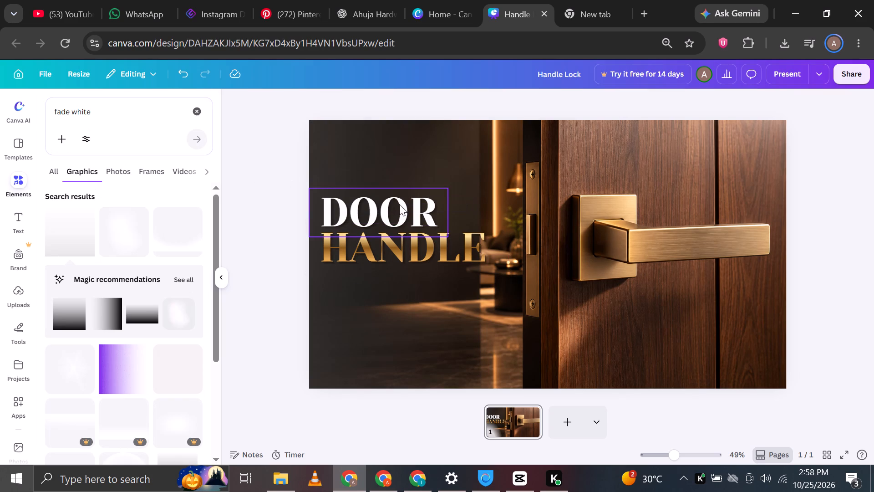
Fill the DOOR text with the white-to-grey vertical gradient from the full set of default gradient colors.
left_click(392, 211)
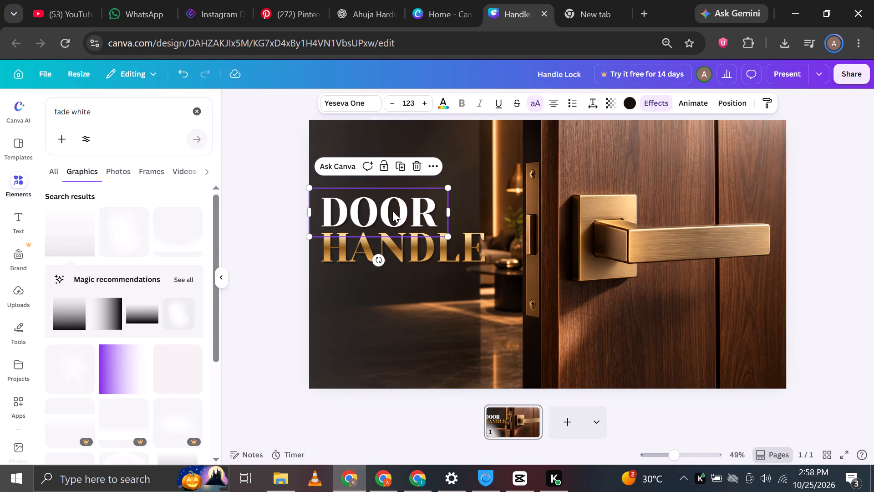
left_click(440, 107)
scroll(120, 352, "down", 12)
scroll(120, 352, "up", 6)
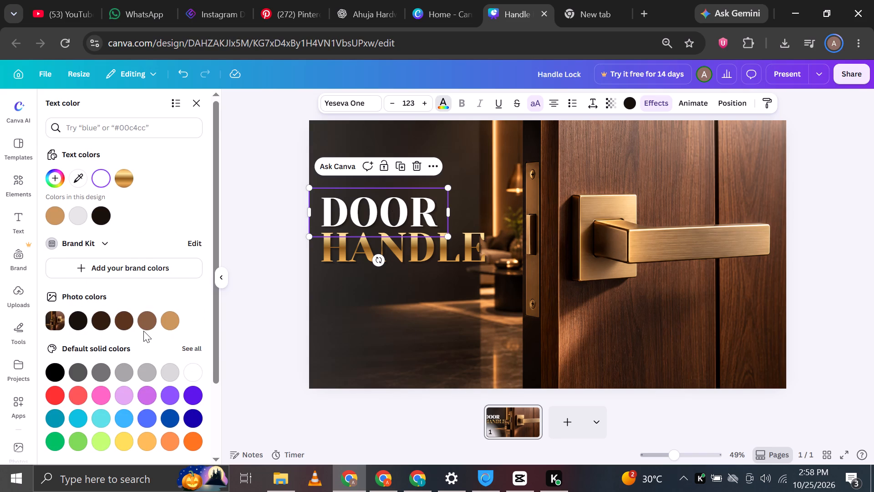
scroll(143, 331, "down", 4)
scroll(137, 414, "down", 5)
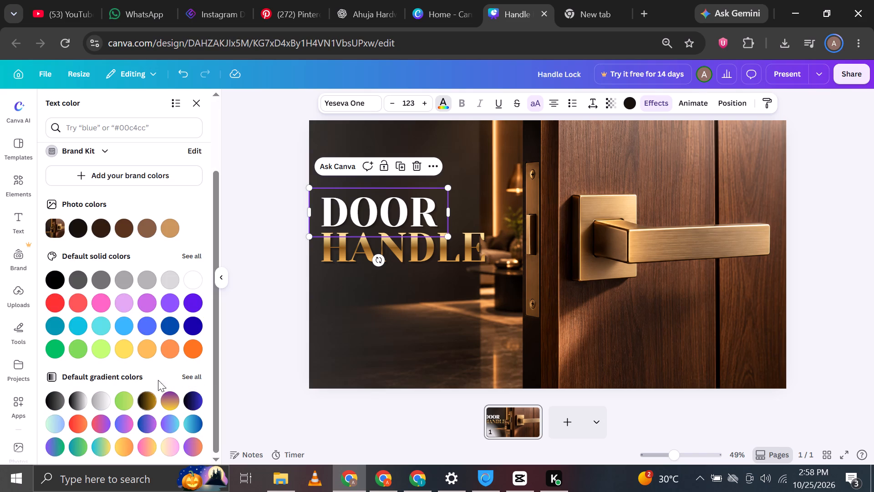
left_click(188, 378)
scroll(146, 384, "down", 5)
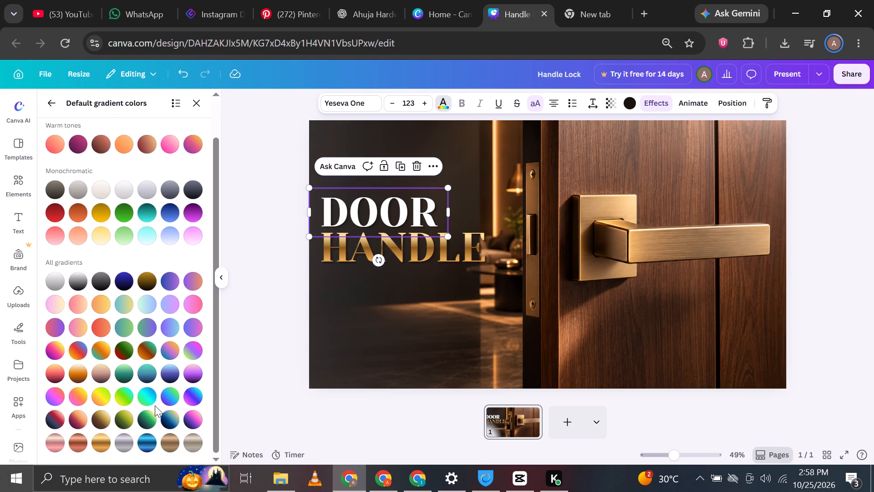
scroll(155, 406, "down", 4)
left_click(194, 443)
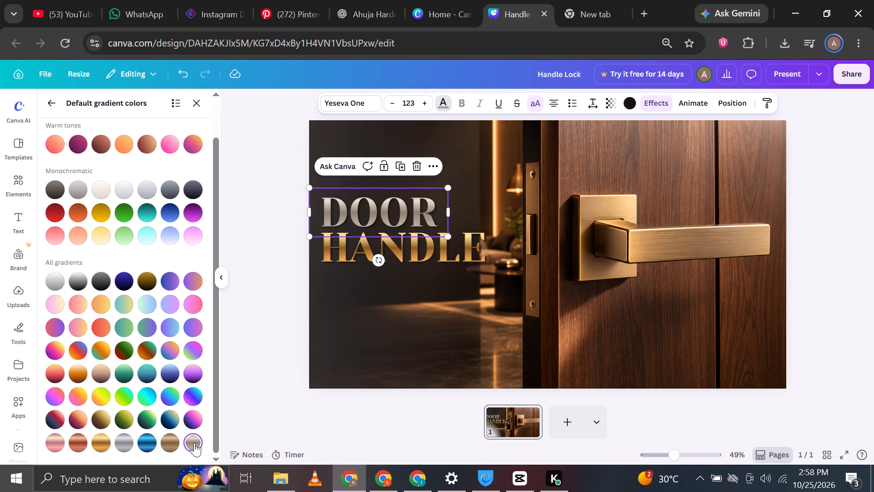
left_click(178, 436)
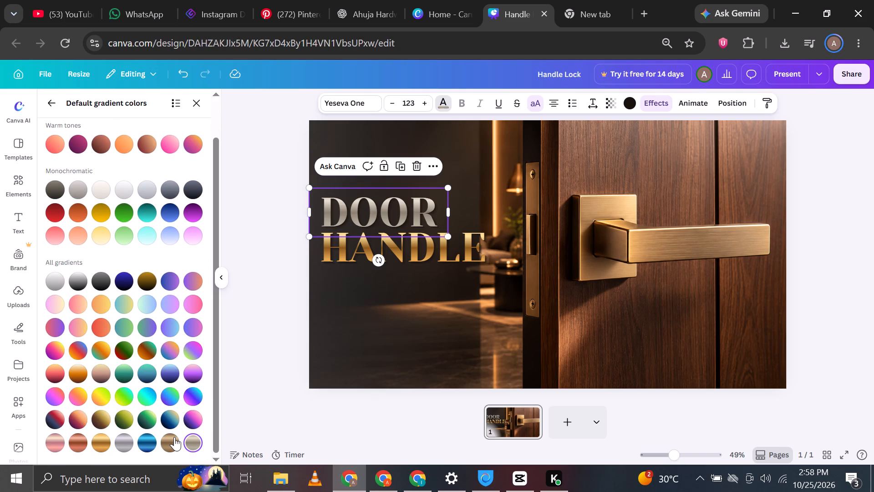
left_click(174, 437)
left_click(194, 441)
left_click(82, 279)
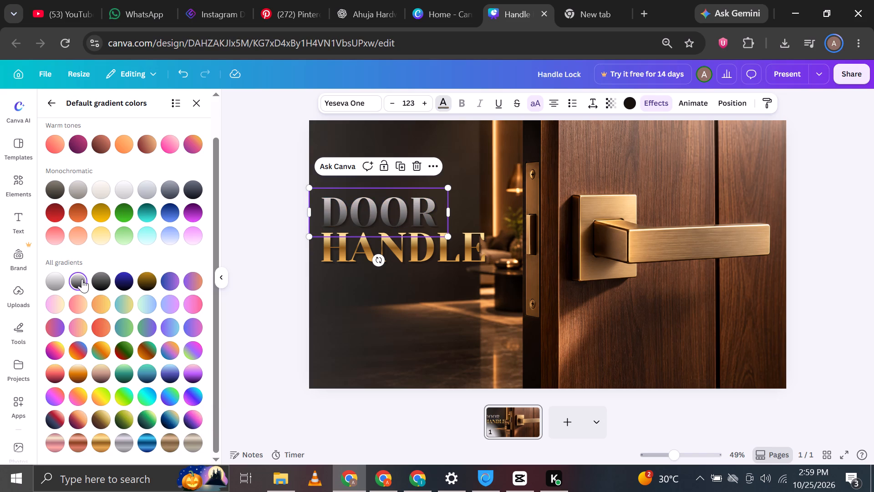
left_click(53, 278)
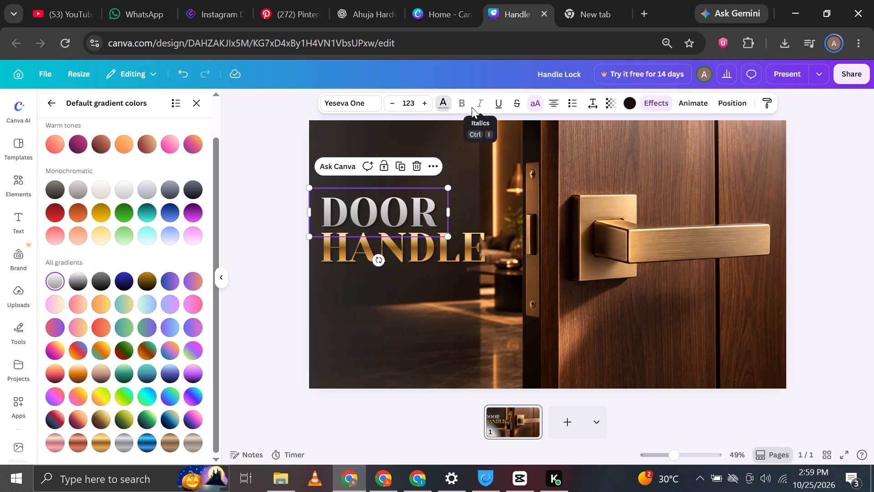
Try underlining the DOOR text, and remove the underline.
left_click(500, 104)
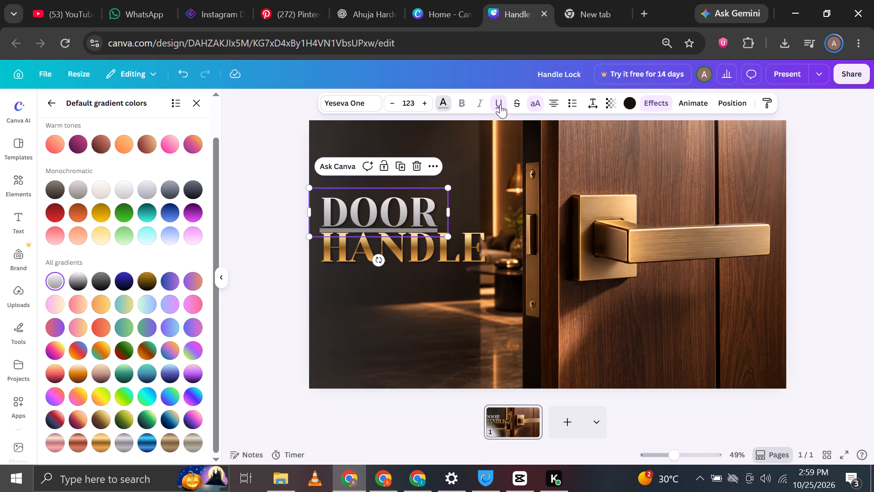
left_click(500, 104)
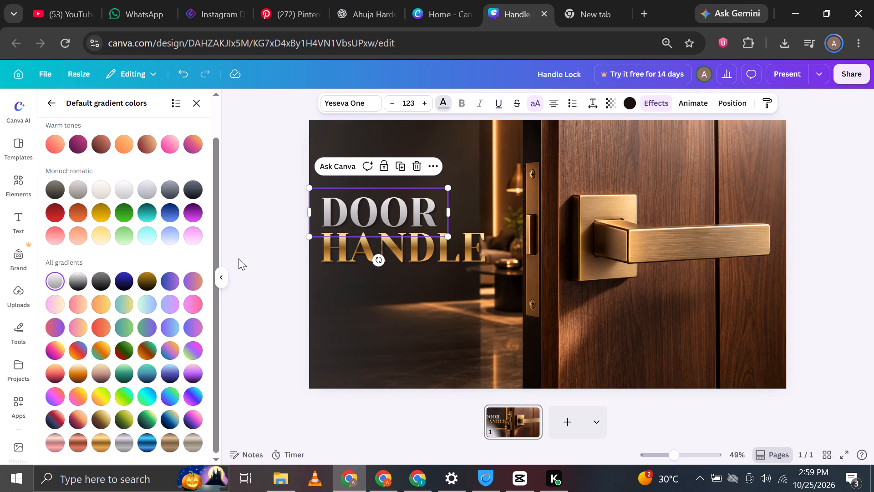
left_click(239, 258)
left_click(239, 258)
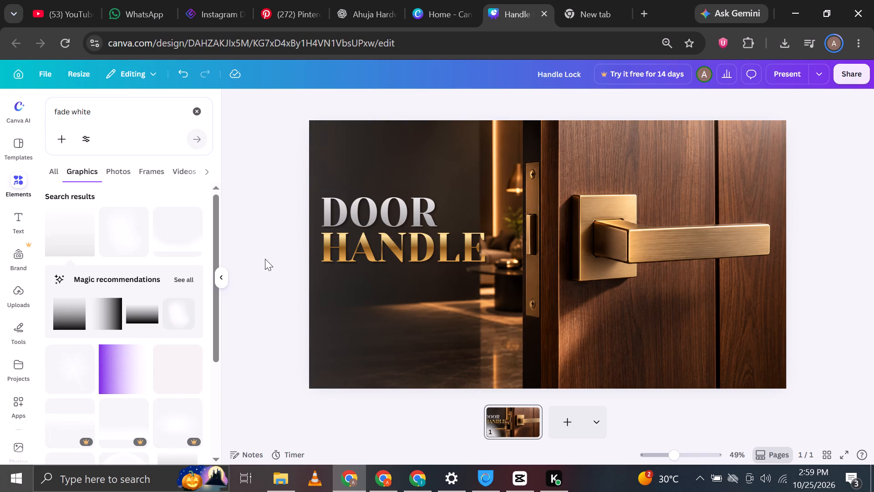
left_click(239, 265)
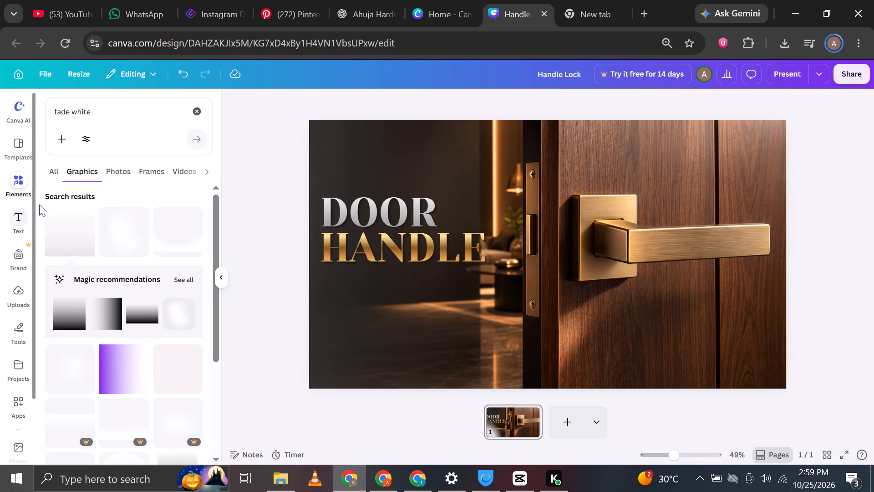
Search the graphics for line and place the plain thin black line just below the HANDLE text.
left_click(122, 125)
double_click(126, 110)
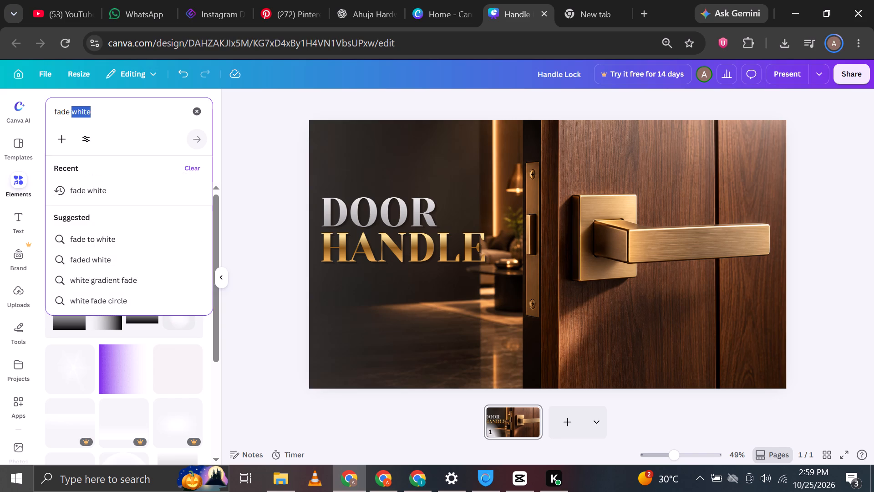
key("ctrl+a")
type("line")
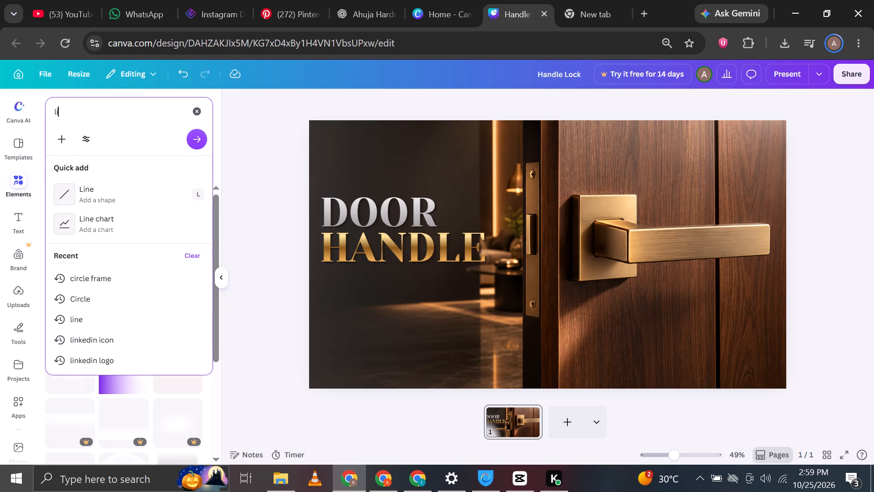
key("space")
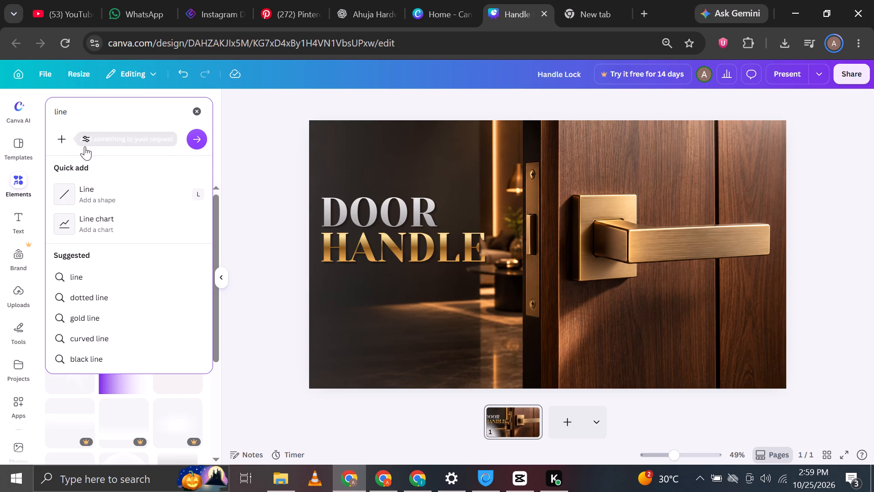
left_click(117, 285)
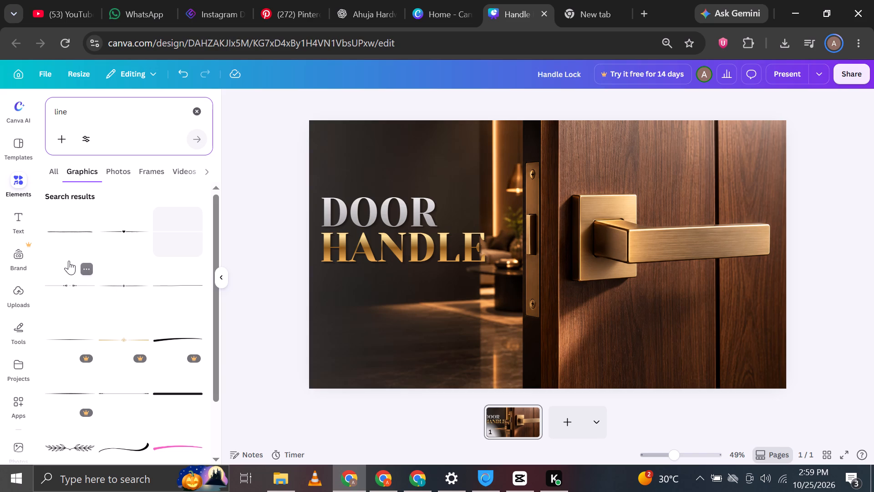
left_click_drag(64, 237, 356, 273)
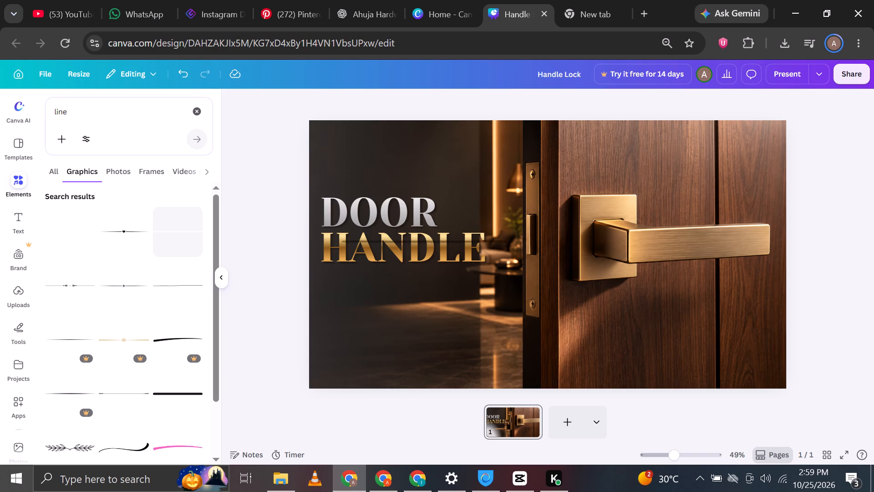
left_click_drag(356, 273, 337, 307)
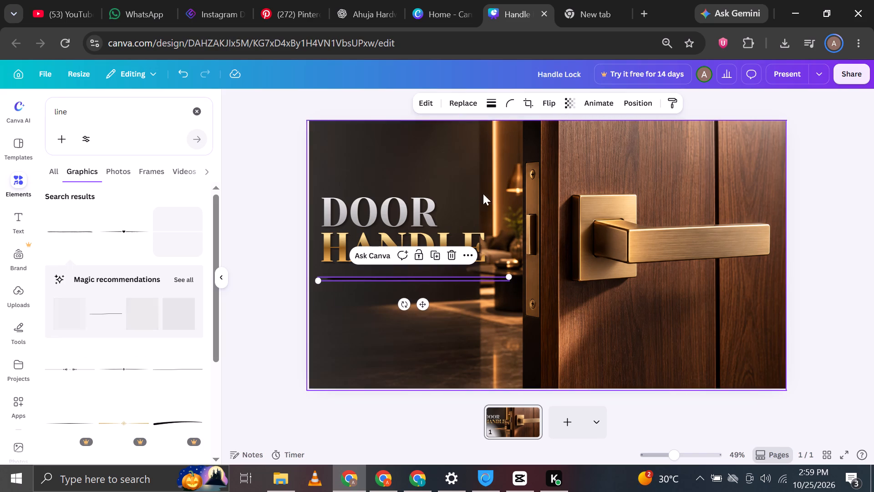
Recolor the line below HANDLE to white.
left_click(473, 102)
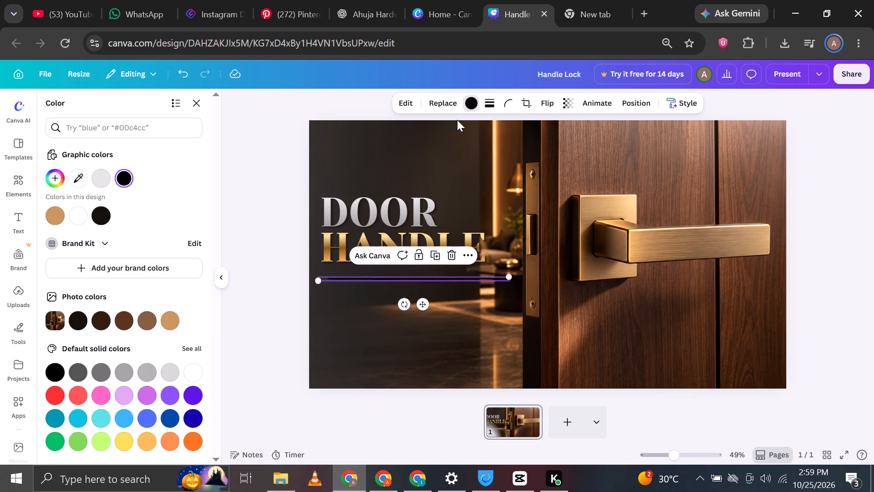
left_click(79, 216)
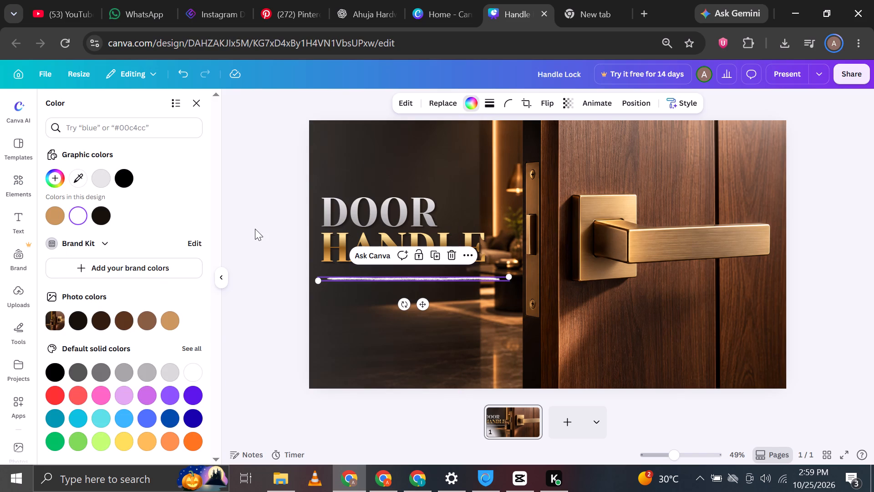
left_click(262, 229)
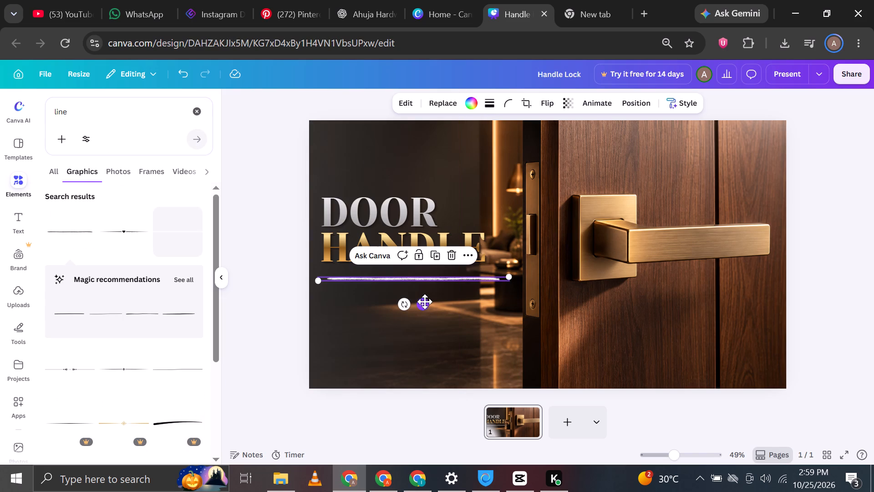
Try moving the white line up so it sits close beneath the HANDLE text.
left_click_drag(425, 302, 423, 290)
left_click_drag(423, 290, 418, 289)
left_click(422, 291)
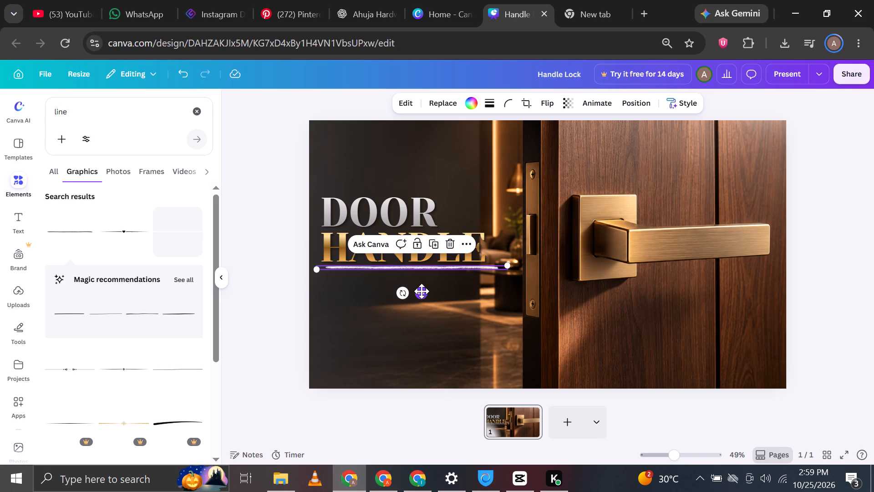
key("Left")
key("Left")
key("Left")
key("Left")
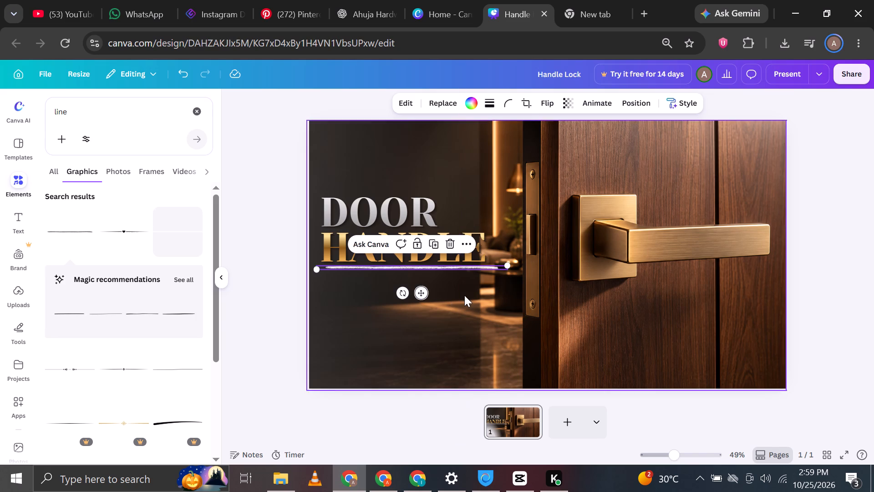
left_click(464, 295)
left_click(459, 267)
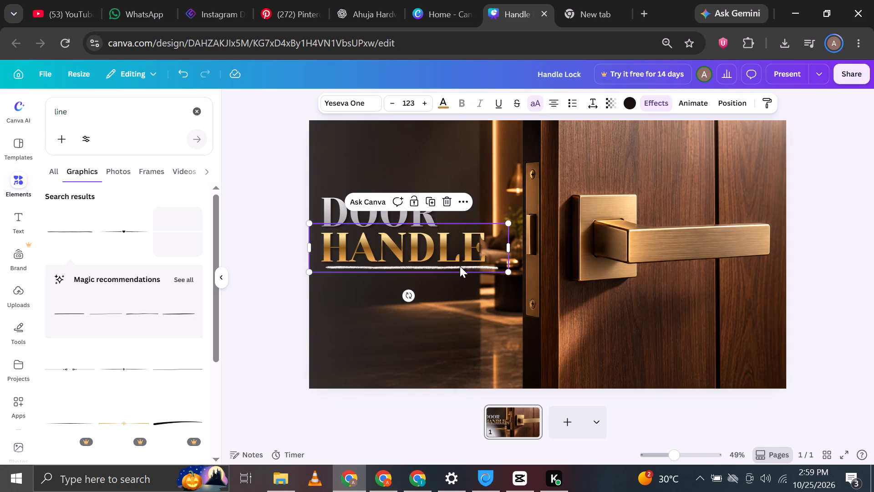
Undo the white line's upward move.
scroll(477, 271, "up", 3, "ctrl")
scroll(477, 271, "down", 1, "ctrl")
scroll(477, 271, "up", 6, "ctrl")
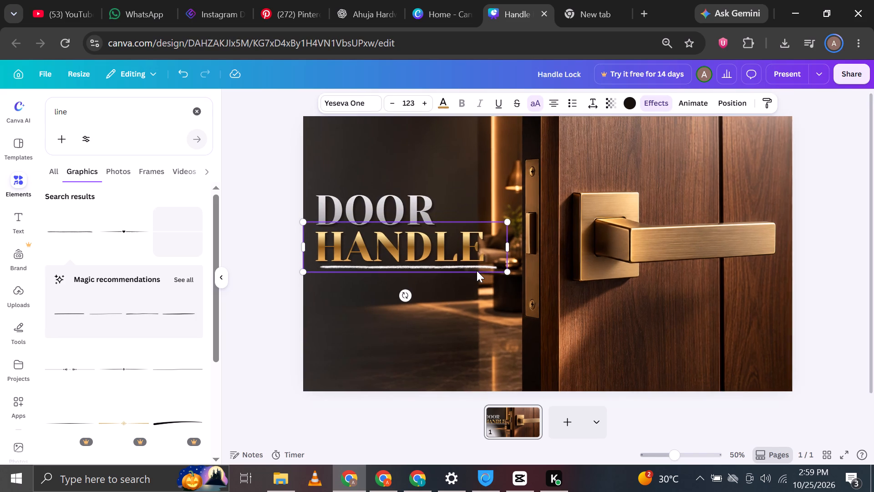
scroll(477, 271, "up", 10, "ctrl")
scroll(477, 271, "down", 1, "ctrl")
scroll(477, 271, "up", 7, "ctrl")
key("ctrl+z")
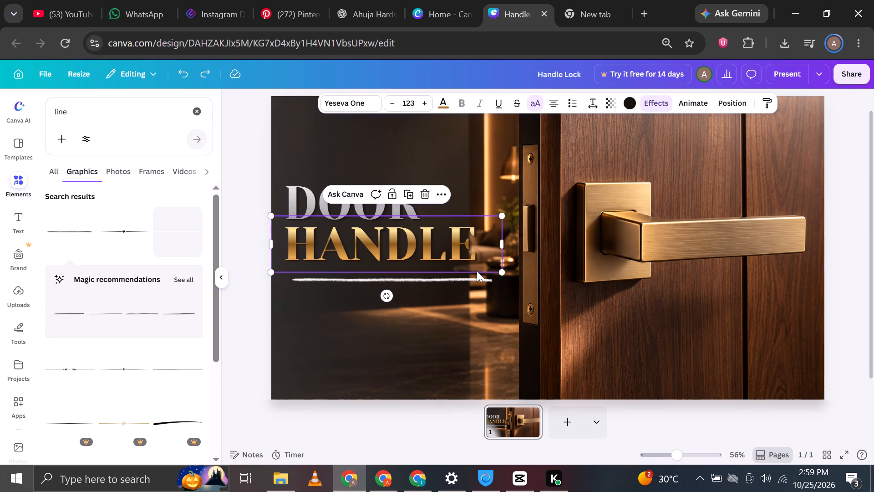
Nudge the white line left so its start lines up with the left edge of the HANDLE text.
left_click(467, 282)
key("Left")
key("Left")
key("Left")
key("Left")
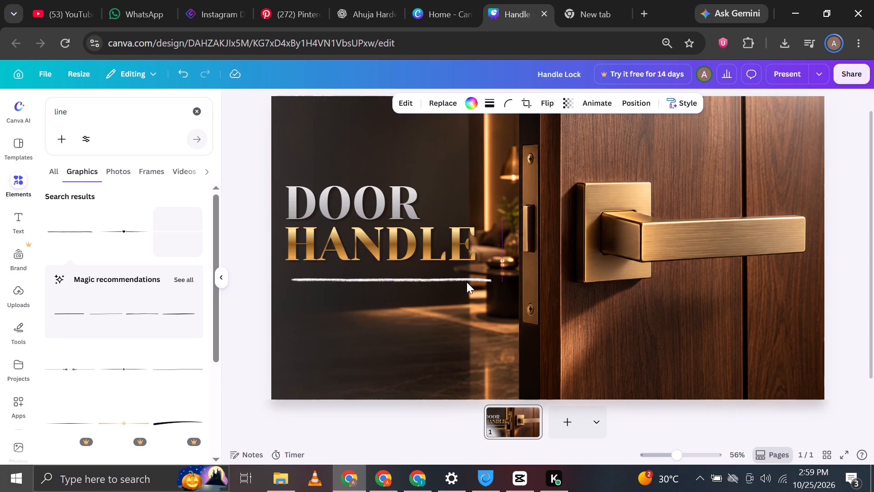
key("Left")
key("Left")
key("Left")
key("Left")
key("Left")
key("Left")
key("Left")
key("Left")
key("Left")
key("Left")
key("Left")
key("Left")
key("Left")
key("Left")
key("Left")
key("Left")
key("Left")
key("Left")
key("Left")
key("Left")
key("Left")
key("Left")
key("Left")
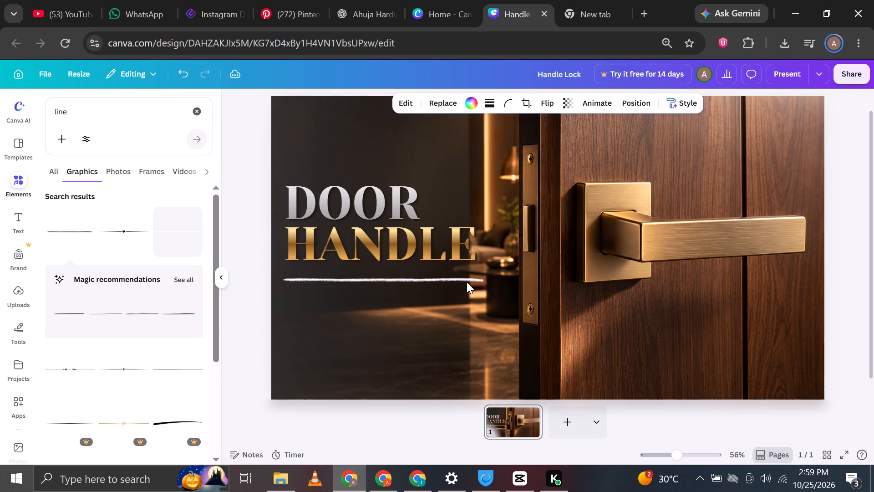
key("Down")
key("Right")
key("Up")
key("Up")
key("Up")
key("Up")
key("Up")
key("Up")
key("Up")
key("Up")
key("Up")
key("Up")
key("Up")
key("Up")
key("Up")
key("Up")
key("Up")
key("Up")
key("Up")
key("Up")
key("Up")
key("Up")
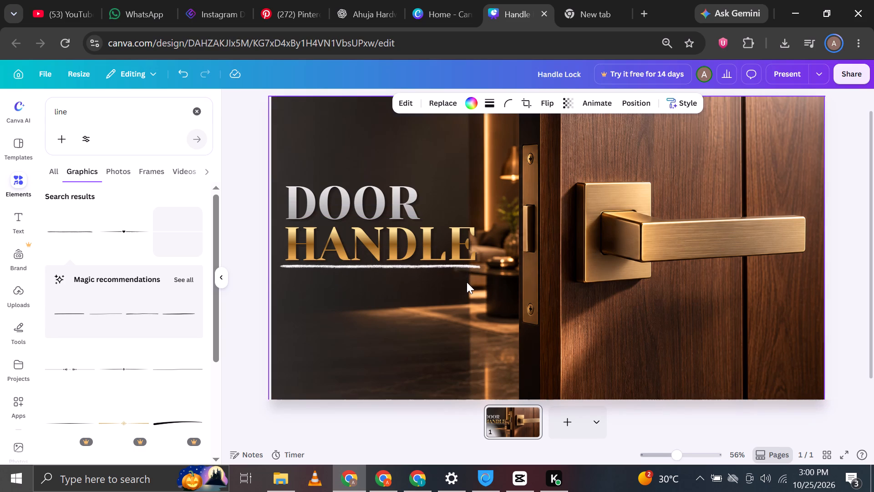
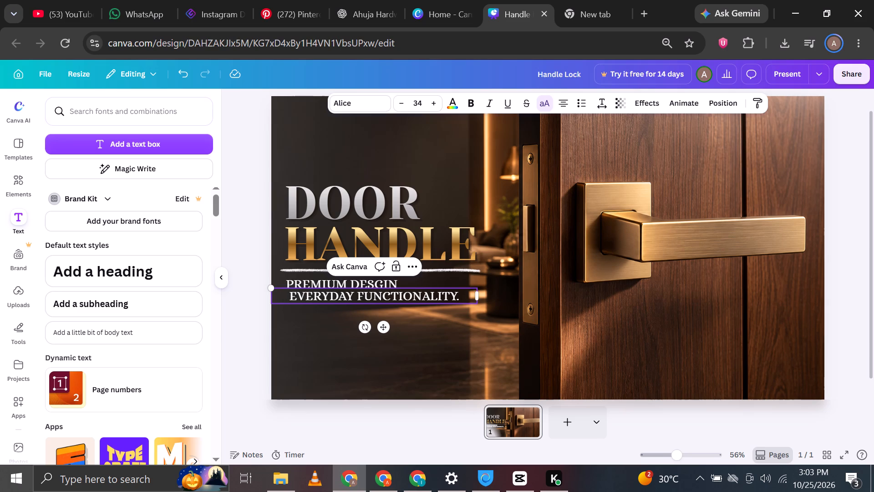
key("BackSpace")
key("period")
left_click(479, 333)
Nudge the EVERYDAY FUNCTIONALITY. line left so its text aligns with the left edge of PREMIUM DESGIN.
left_click(431, 295)
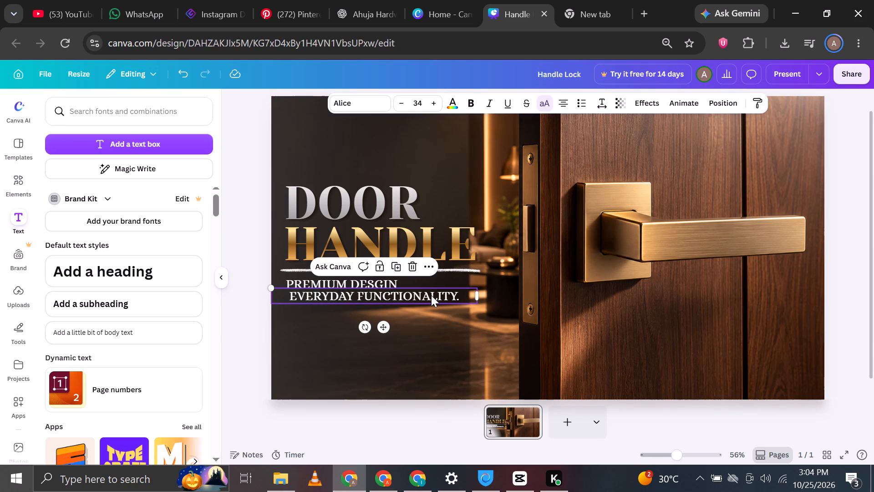
key("Left")
key("Left")
key("Left")
key("Left")
key("Left")
key("Left")
key("Left")
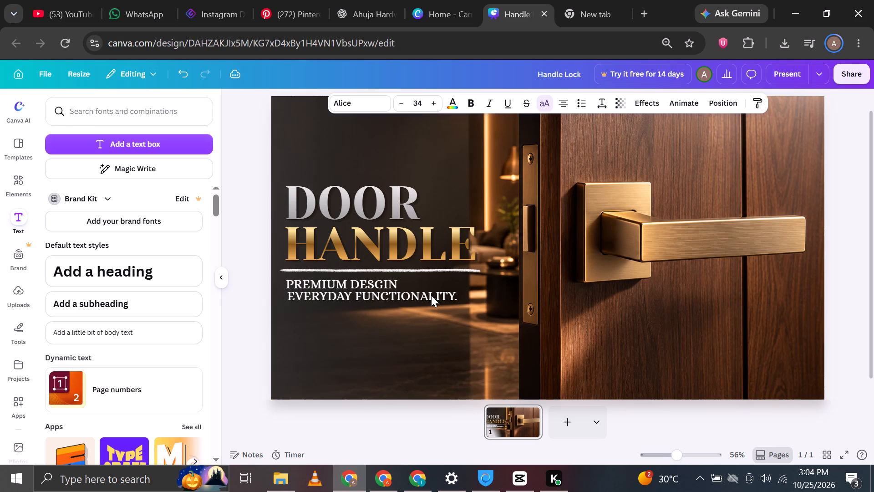
key("Left")
key("Left")
key("Left")
key("Left")
key("Left")
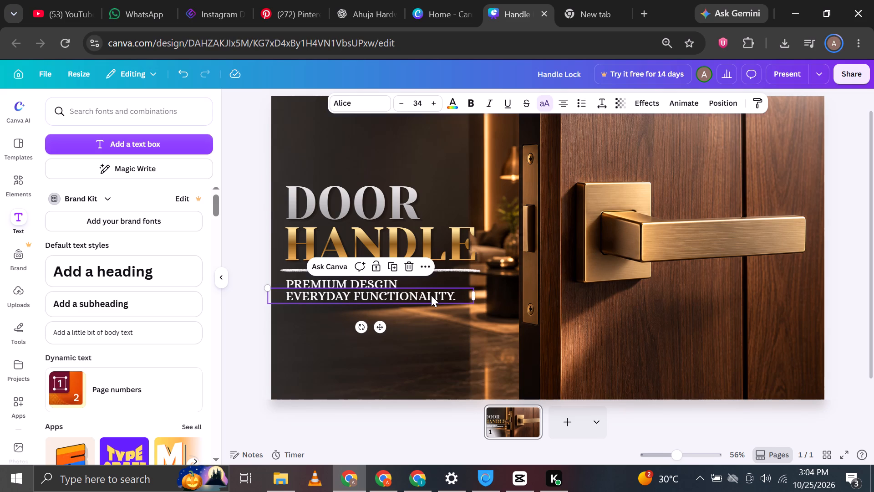
left_click(632, 275)
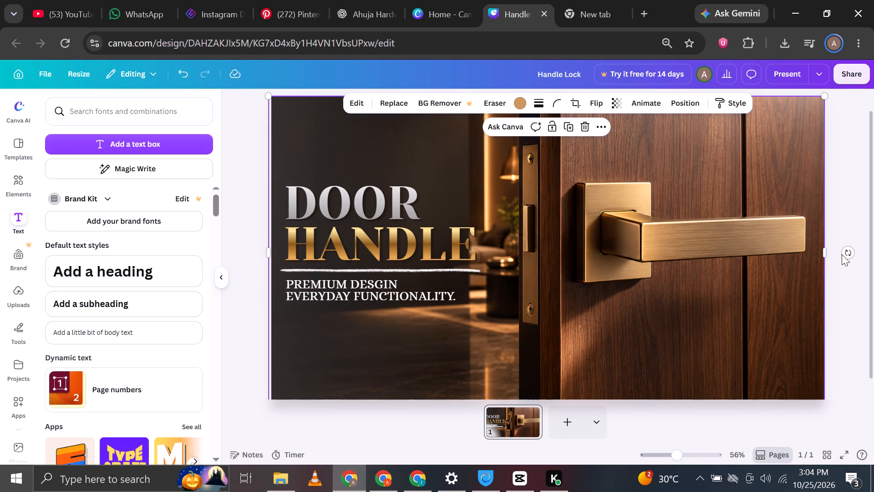
Select the white line from the design's layers and nudge it slightly down and to the right.
left_click(445, 272)
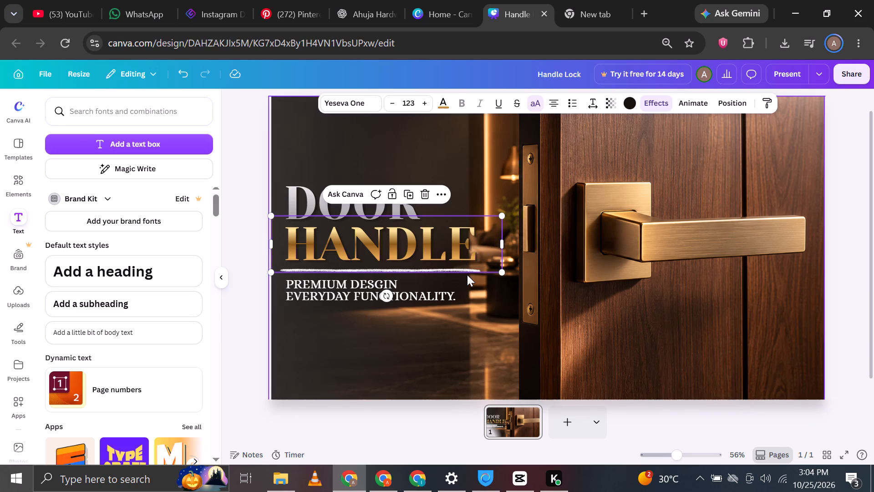
key("alt+1")
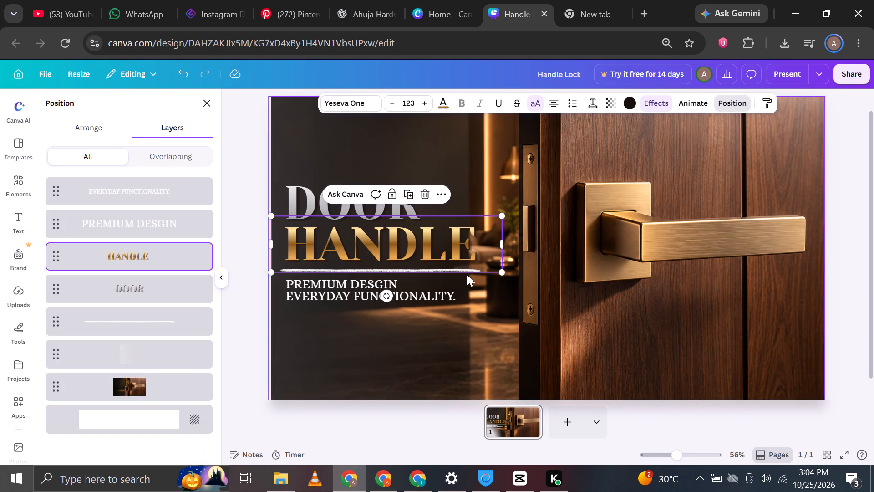
left_click(140, 326)
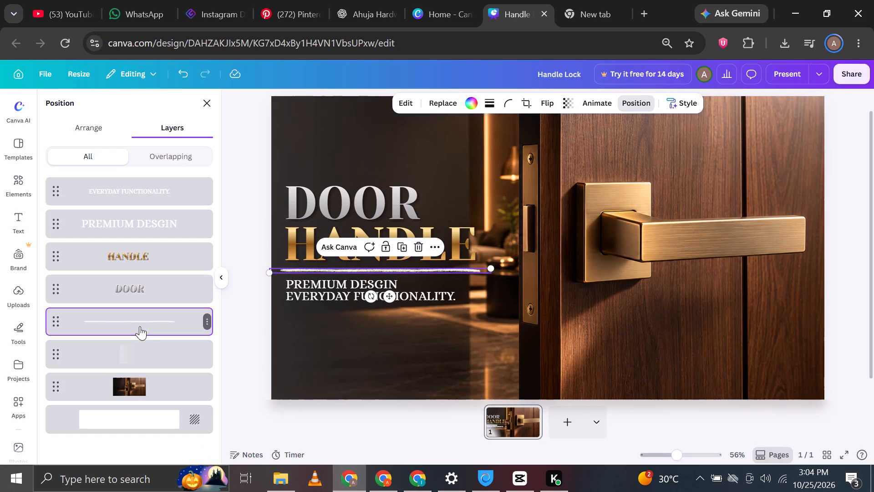
key("Down")
key("Right")
key("Right")
key("Right")
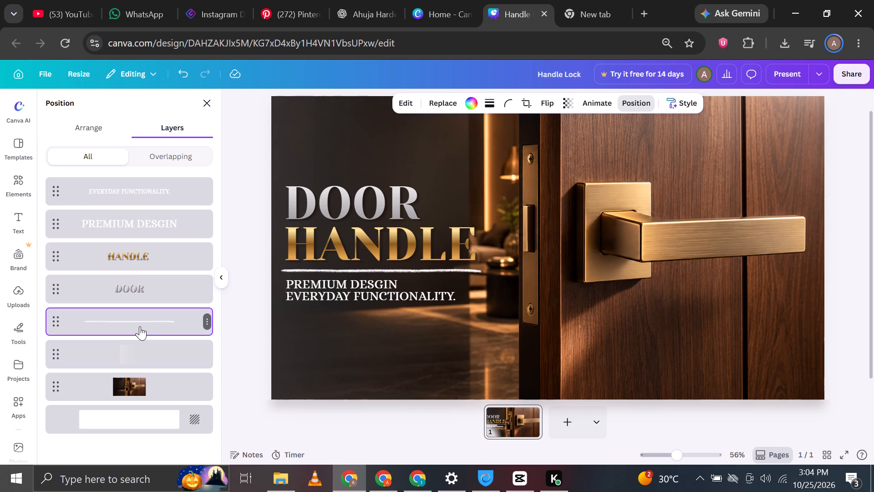
key("Right")
key("Right")
key("Right")
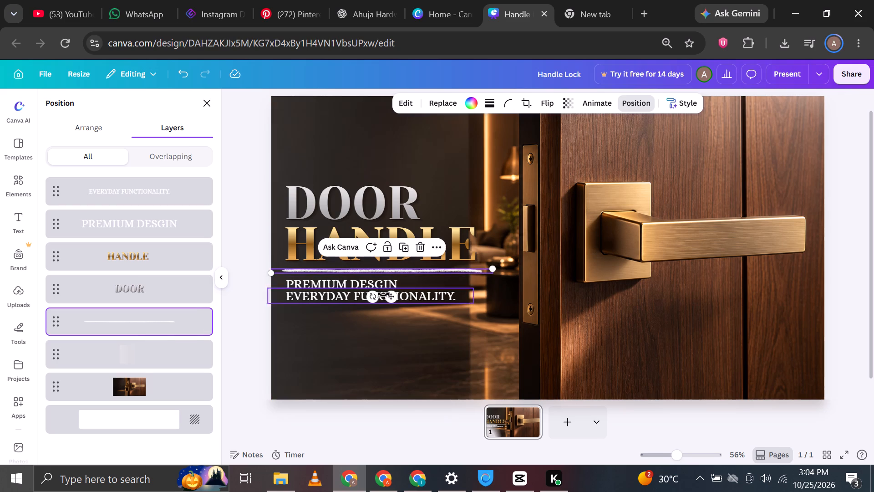
Shorten the white line by pulling in its right end towards the end of HANDLE.
left_click_drag(495, 267, 480, 267)
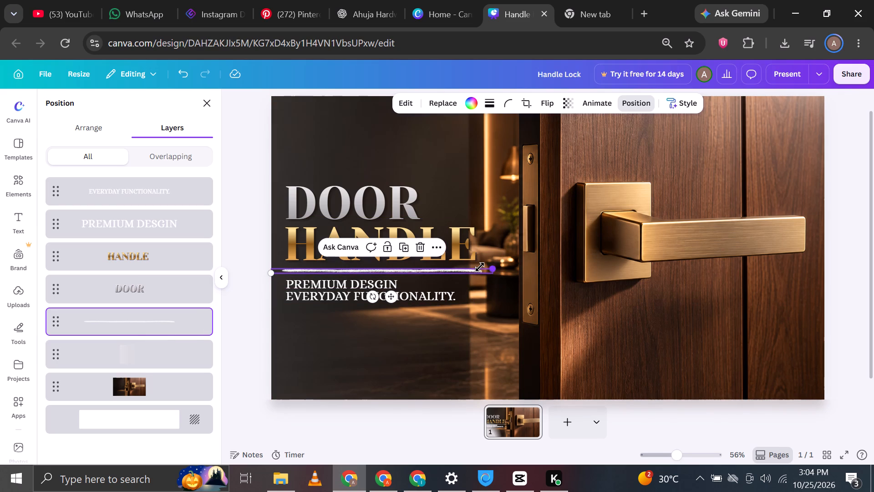
left_click_drag(480, 267, 477, 267)
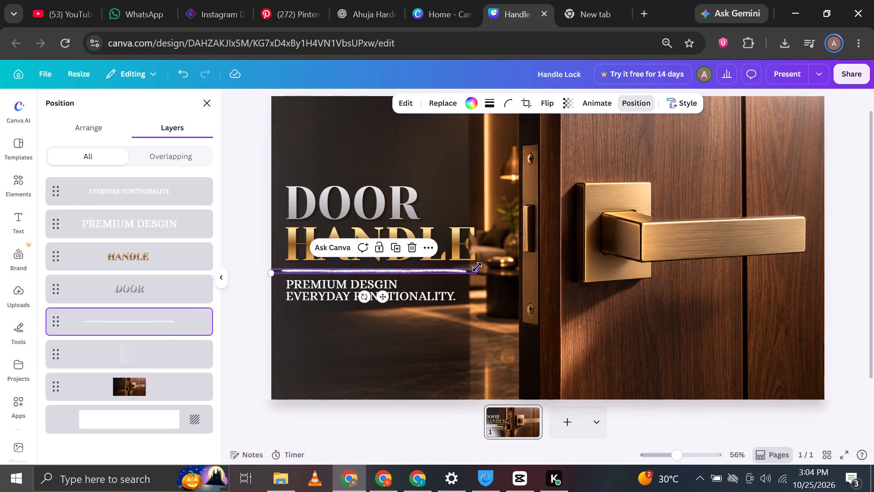
Nudge the shortened white line right and slightly up so its left end aligns with the DOOR HANDLE title, and deselect it.
key("Right")
key("Right")
key("Right")
key("Right")
key("Right")
key("Right")
key("Right")
key("Right")
key("Right")
key("Right")
key("Right")
key("Right")
key("Right")
key("Right")
key("Right")
key("Right")
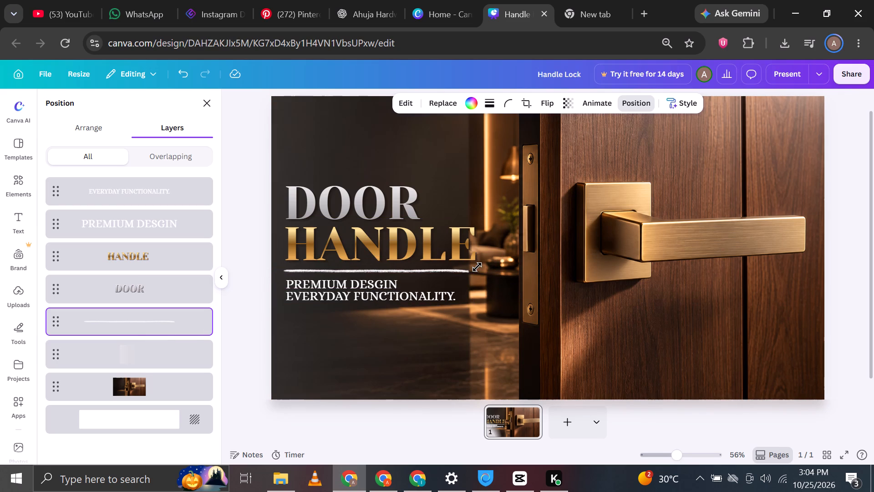
key("Right")
key("Right")
key("Left")
key("Left")
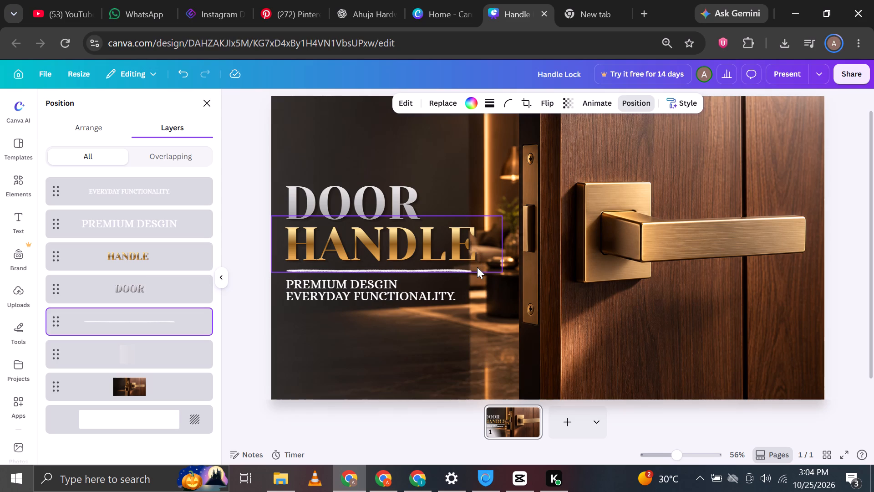
key("Left")
key("Left")
key("Left")
key("Up")
key("Up")
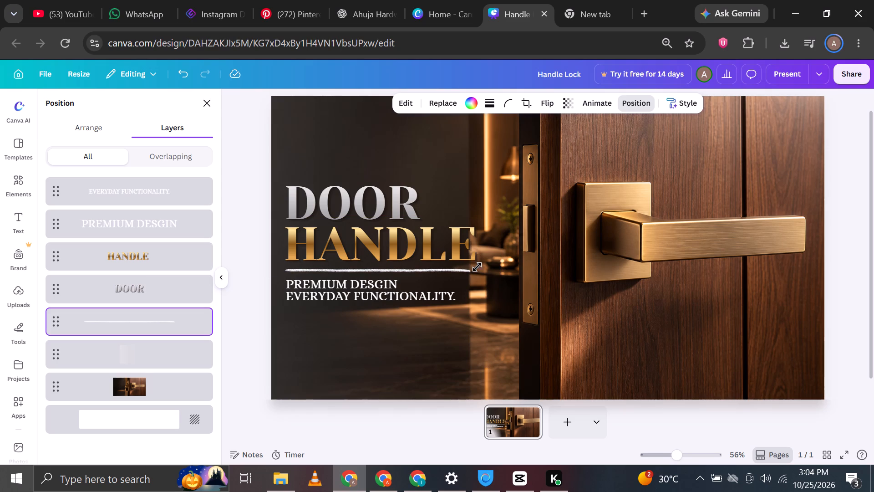
left_click(844, 210)
left_click(844, 210)
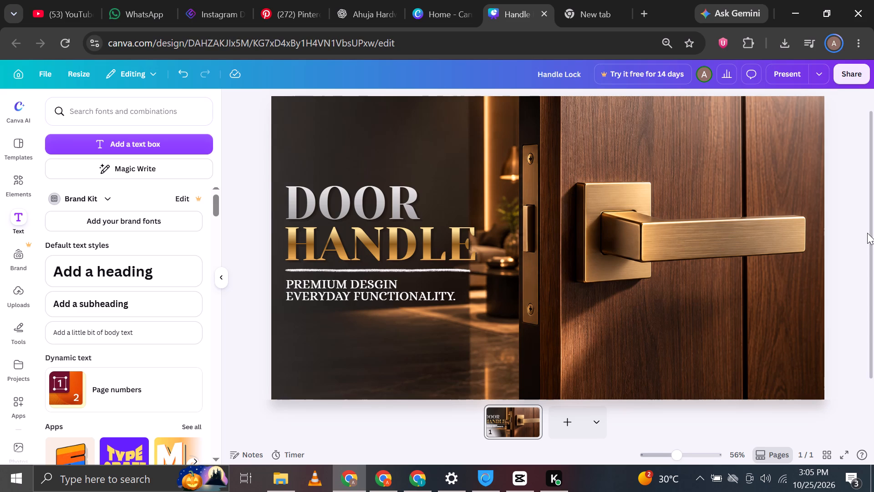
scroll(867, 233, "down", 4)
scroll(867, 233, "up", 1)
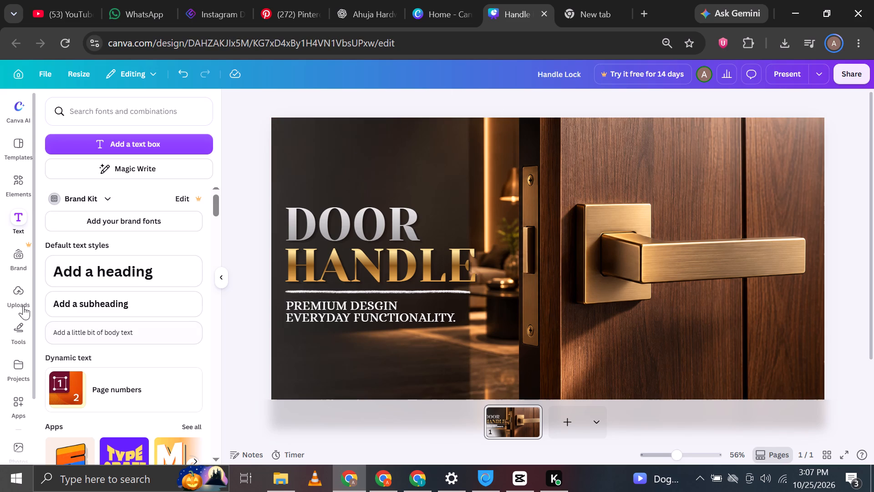
Clear the line search from the elements library and browse its element categories.
left_click(25, 173)
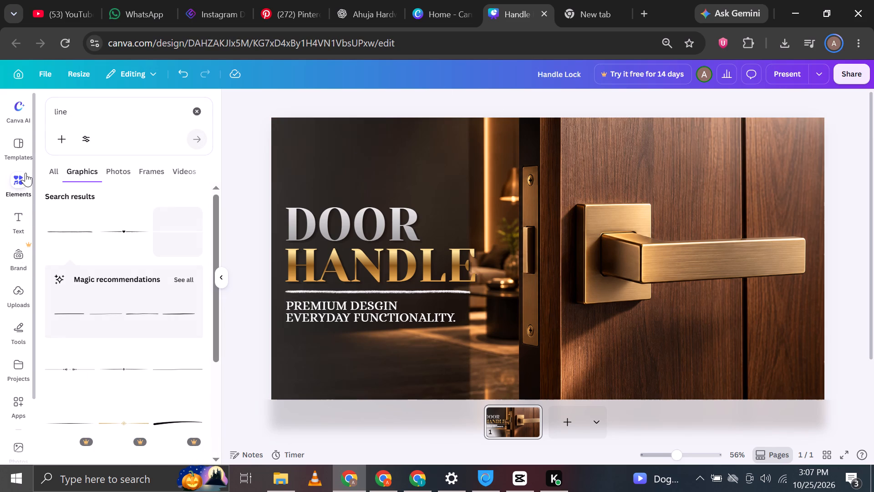
left_click_drag(84, 113, 23, 113)
key("BackSpace")
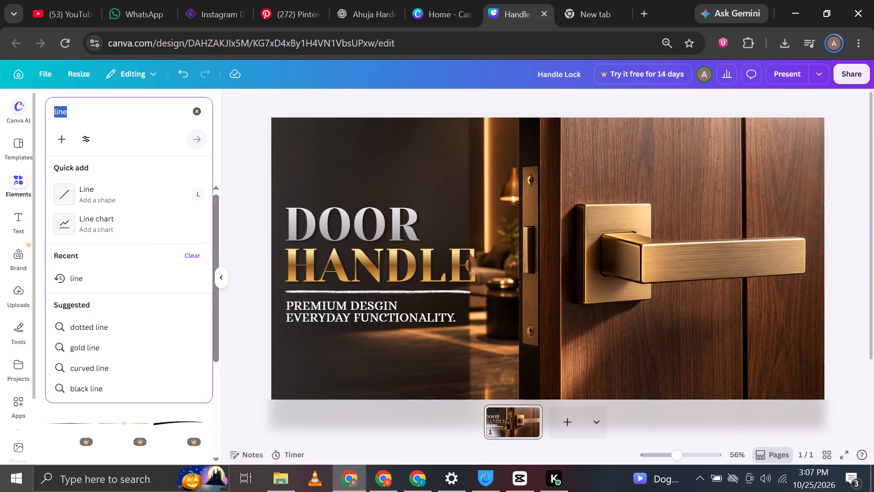
left_click(246, 144)
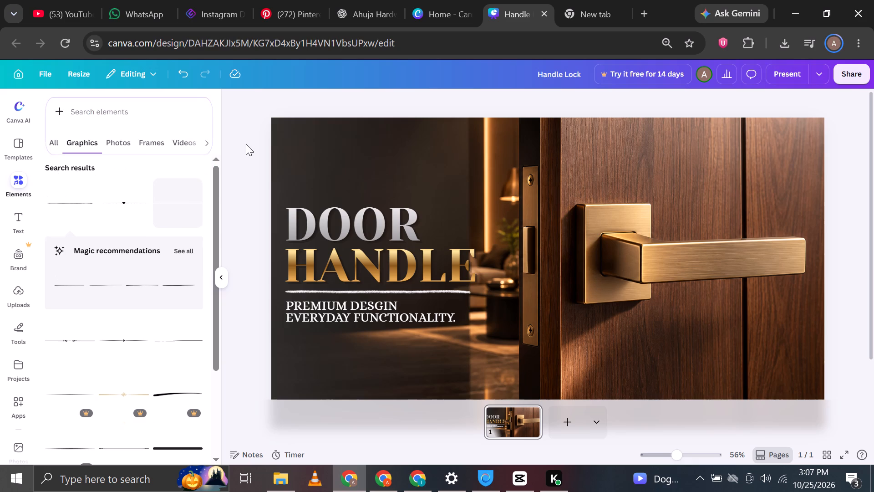
left_click(55, 145)
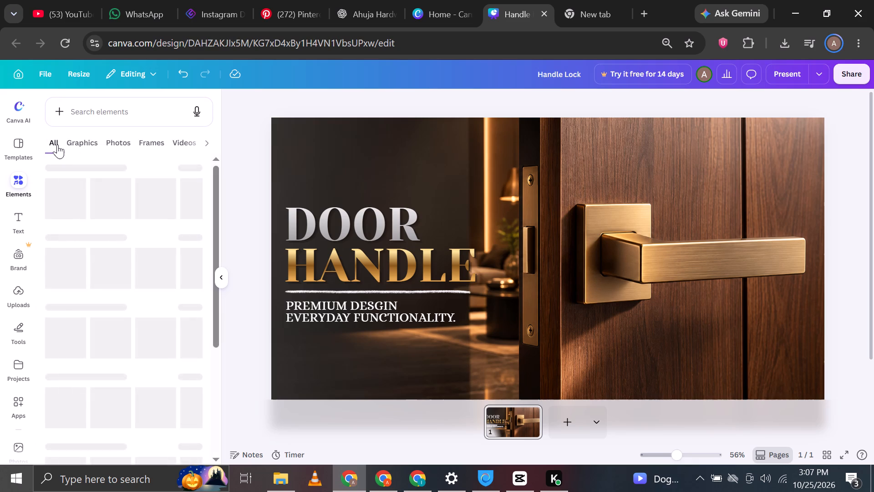
scroll(148, 201, "up", 3)
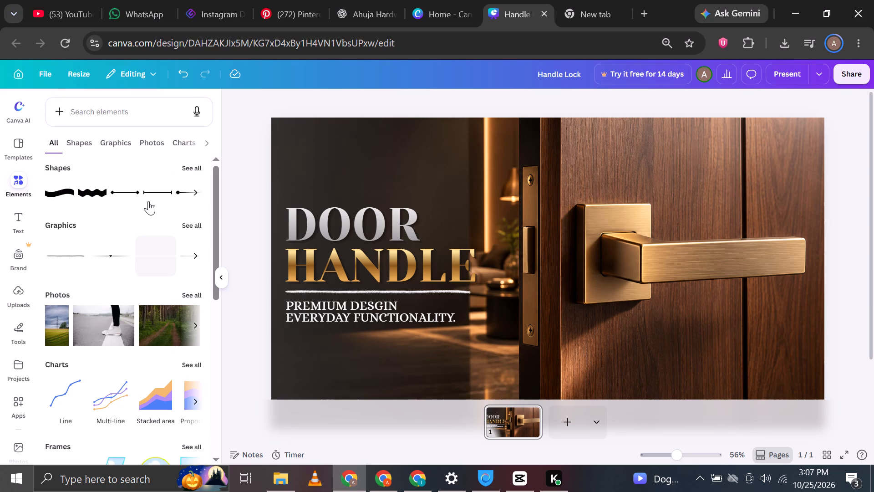
scroll(148, 201, "up", 2)
left_click(19, 155)
left_click(21, 174)
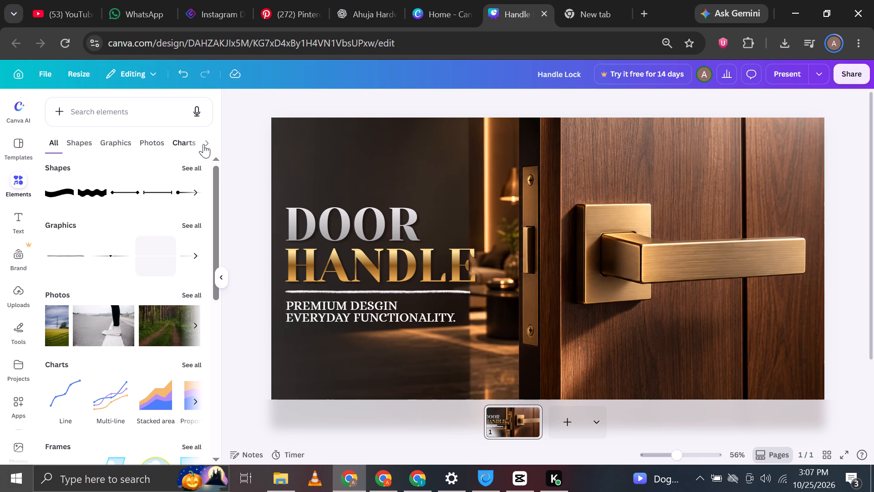
left_click(203, 144)
left_click(203, 144)
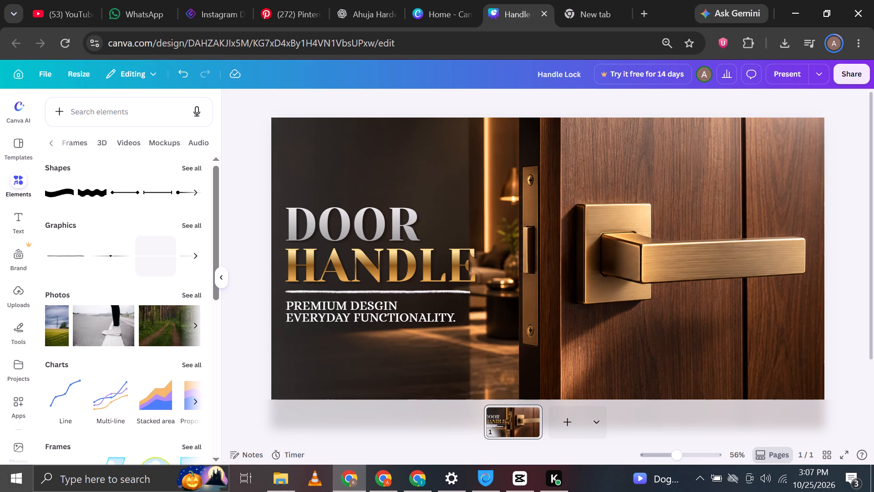
Search the elements library for fade white and place the bottom-weighted white gradient graphic over the DOOR HANDLE title.
left_click(120, 113)
scroll(136, 193, "down", 2)
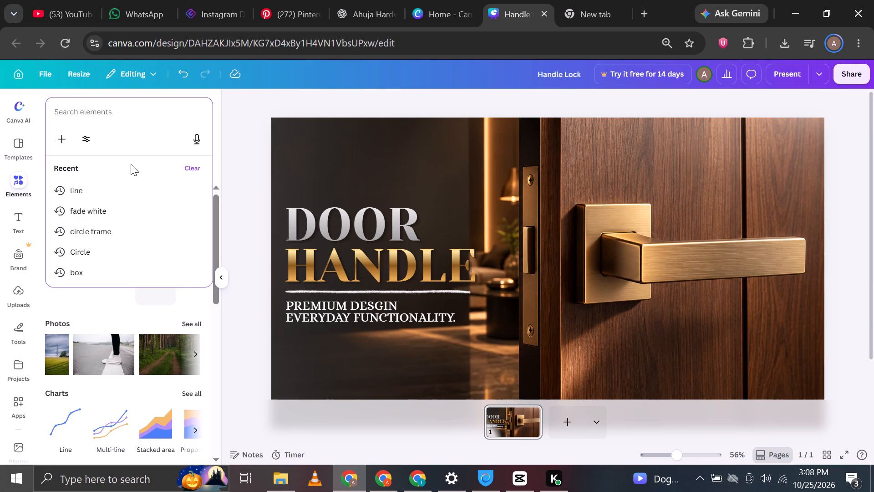
type("fade")
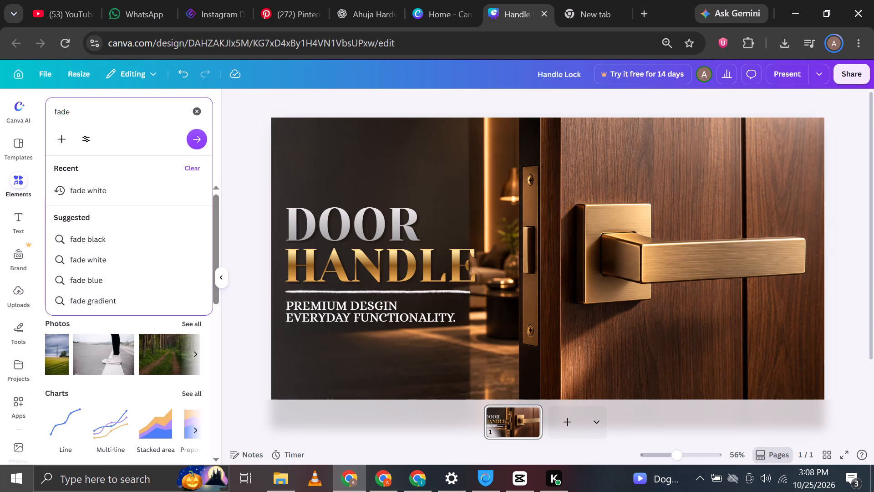
key("Down")
key("Return")
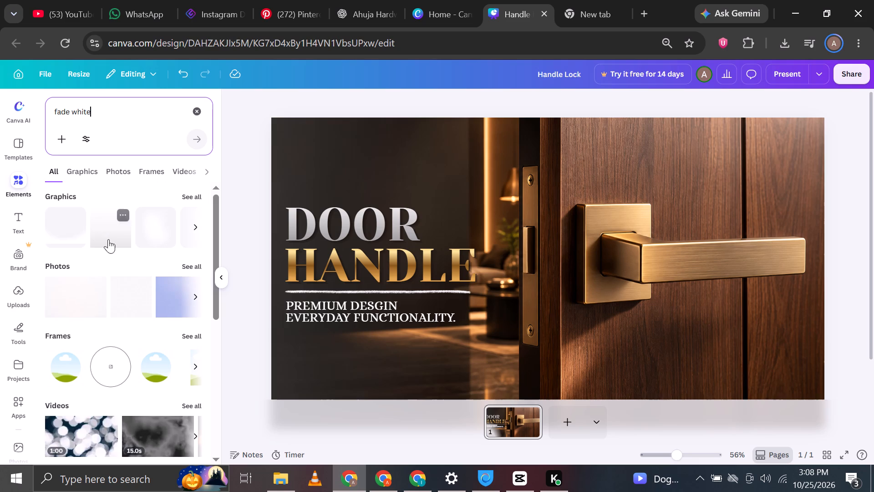
left_click_drag(114, 236, 374, 220)
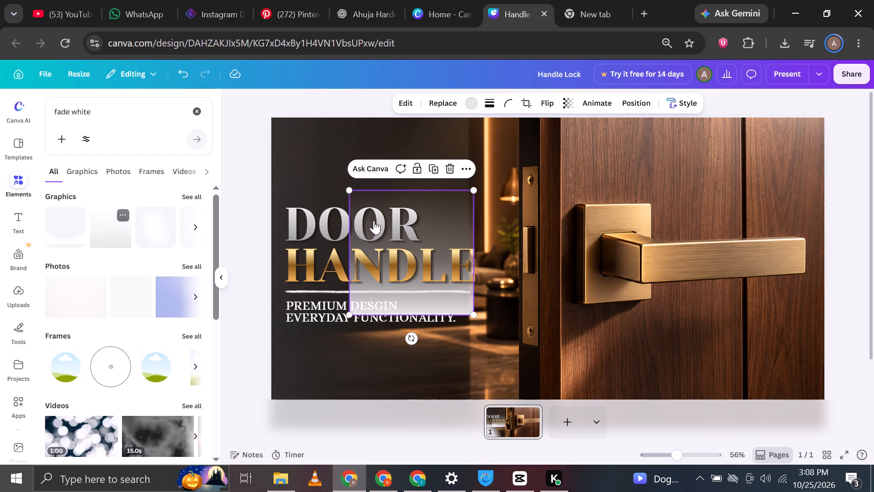
Rotate the white gradient about a quarter turn clockwise so its white side faces left, and enlarge it.
left_click_drag(412, 341, 344, 290)
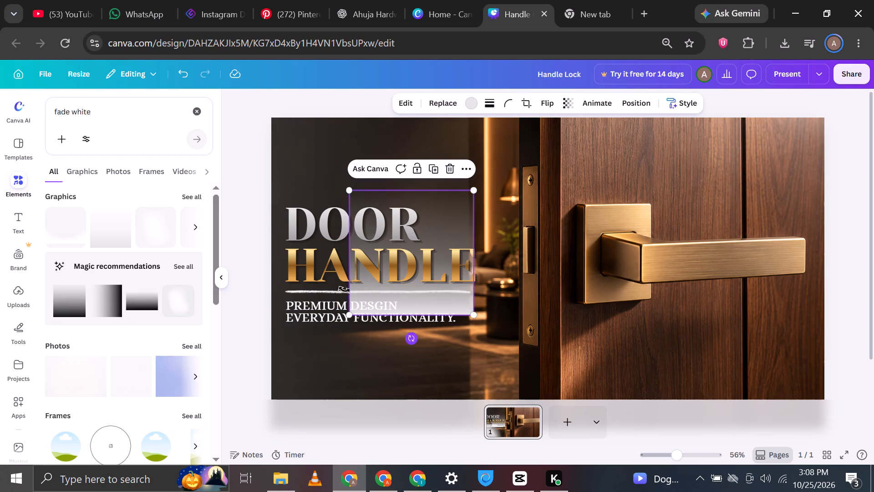
left_click_drag(344, 290, 299, 251)
left_click_drag(477, 190, 646, 139)
left_click_drag(687, 127, 742, 108)
Move the gradient to the banner's left edge and enlarge it to span the banner's full height.
left_click_drag(513, 178, 463, 223)
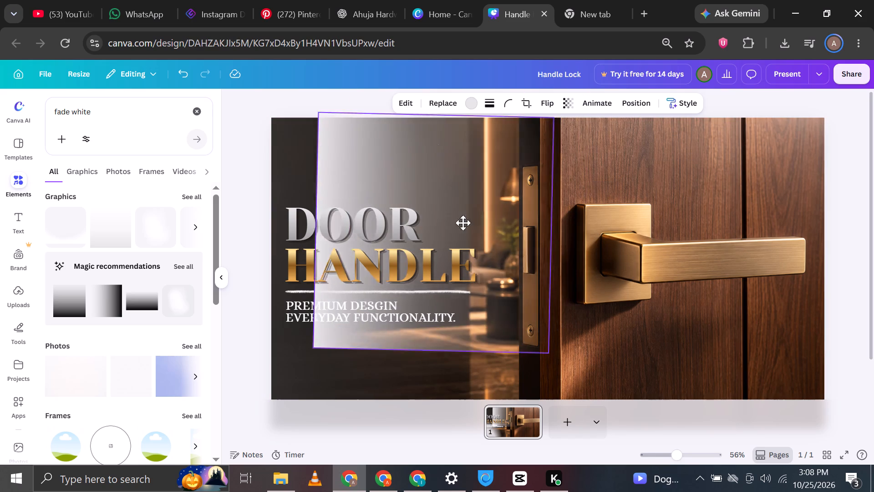
left_click_drag(463, 223, 381, 261)
left_click_drag(460, 163, 500, 153)
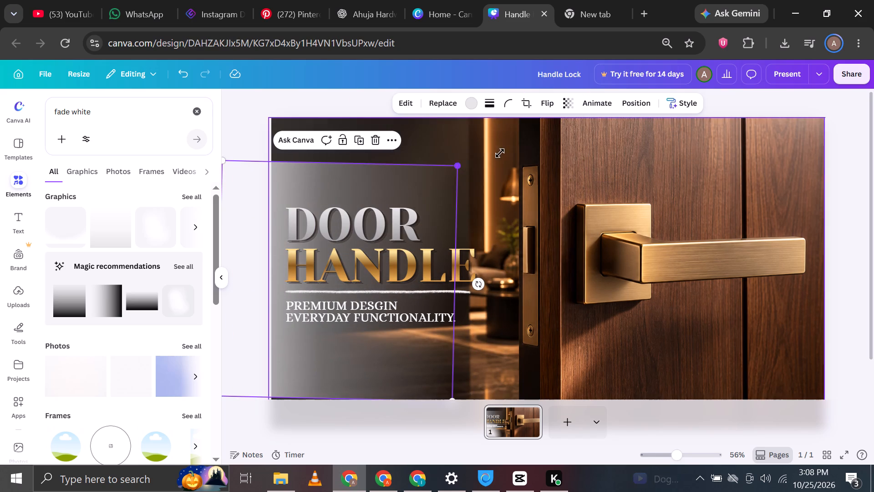
left_click_drag(500, 153, 761, 53)
Shift the gradient left in stages until only its faint fade covers the area behind the title and tagline, and deselect it.
left_click_drag(562, 174, 534, 174)
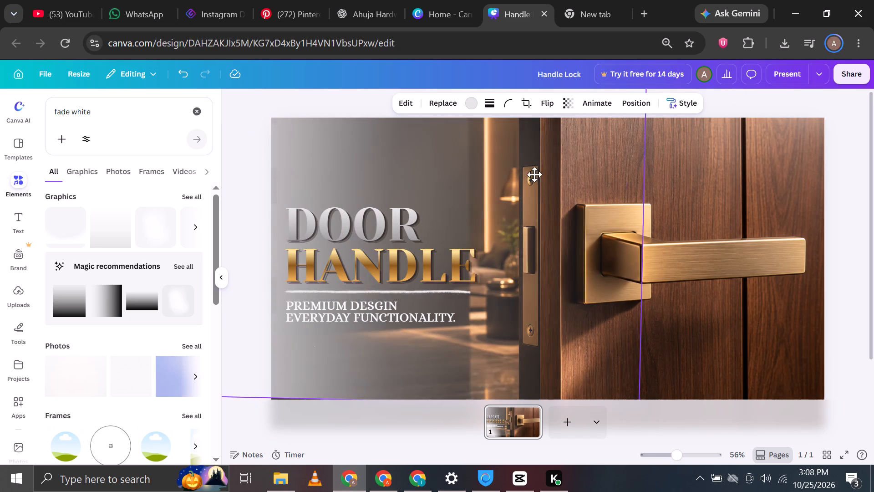
left_click_drag(534, 174, 484, 176)
left_click_drag(480, 176, 442, 176)
left_click_drag(462, 157, 449, 157)
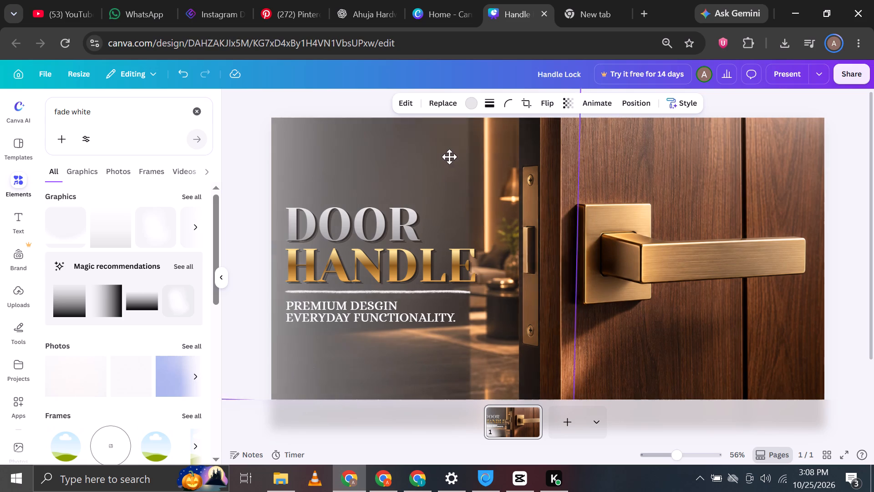
left_click_drag(449, 157, 419, 159)
left_click_drag(415, 159, 349, 160)
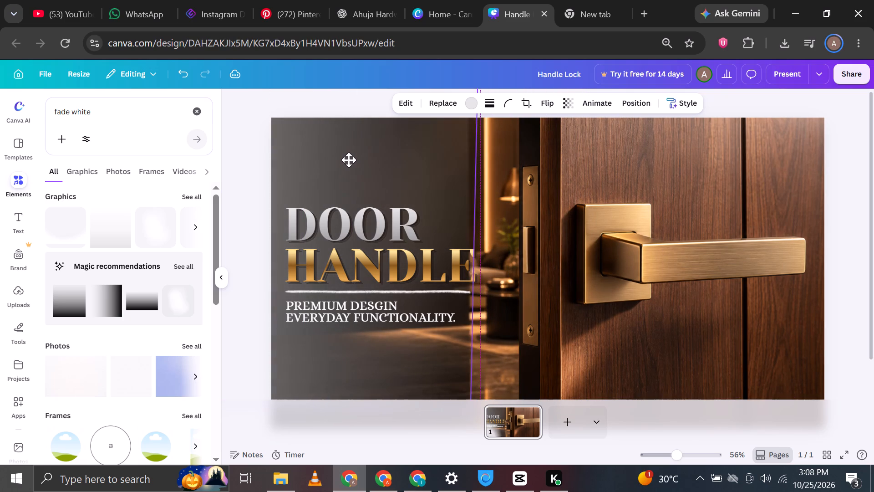
left_click_drag(349, 160, 334, 160)
left_click_drag(403, 145, 375, 150)
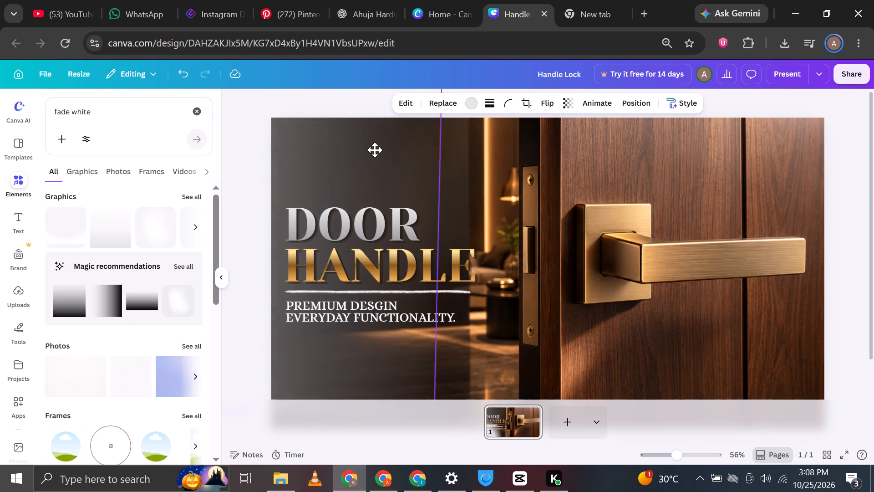
left_click_drag(375, 150, 321, 152)
left_click(321, 152)
left_click(839, 173)
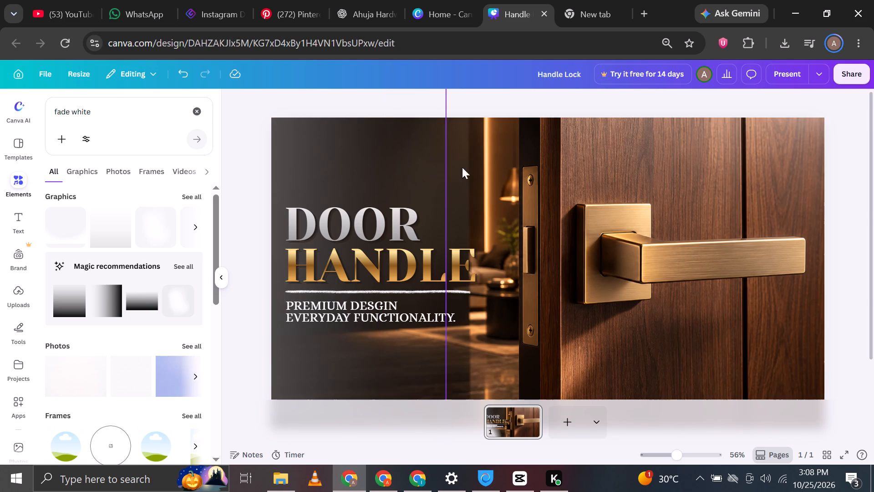
left_click(826, 145)
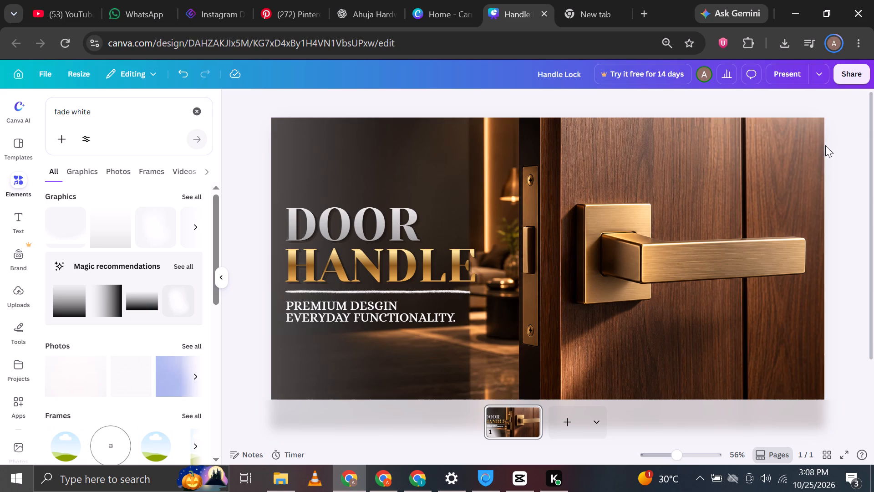
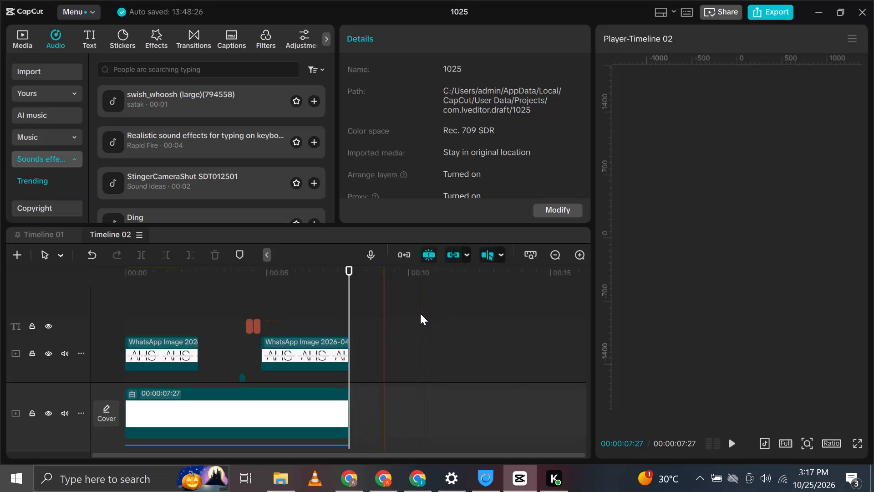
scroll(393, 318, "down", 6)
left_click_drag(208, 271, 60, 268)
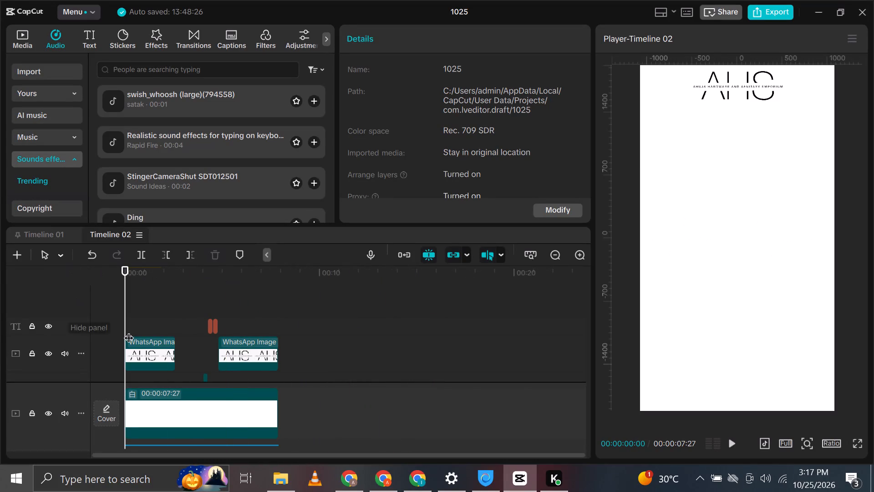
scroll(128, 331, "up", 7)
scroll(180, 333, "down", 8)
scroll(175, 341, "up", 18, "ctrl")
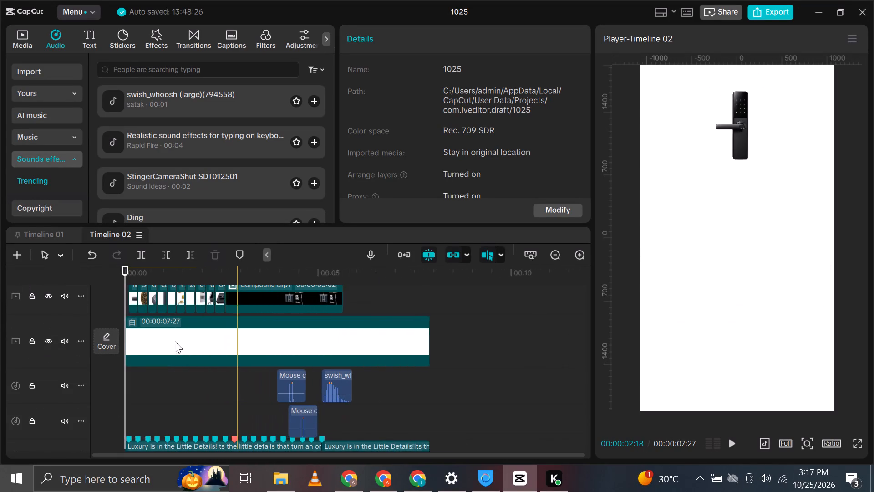
In Timeline 01, split the Luxury video clip at each product change from about 00:00:00:03 through 00:00:01:03, making five cuts.
left_click(44, 236)
left_click(51, 234)
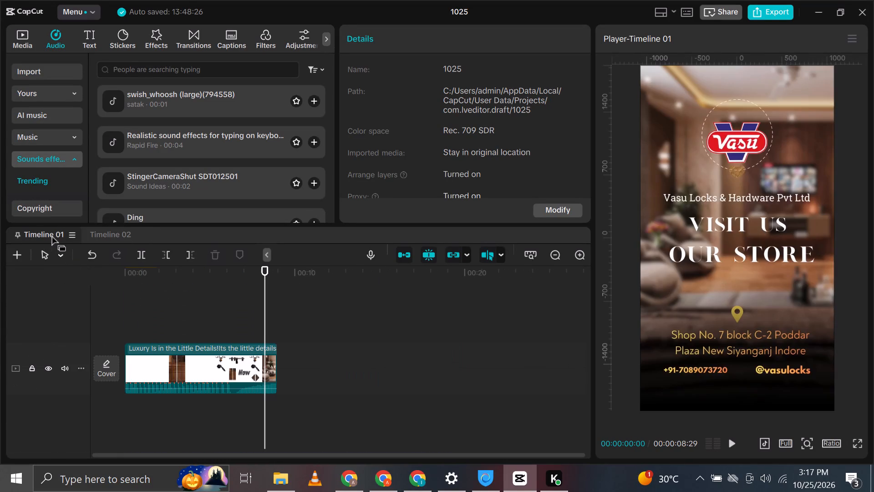
left_click_drag(169, 286, 98, 282)
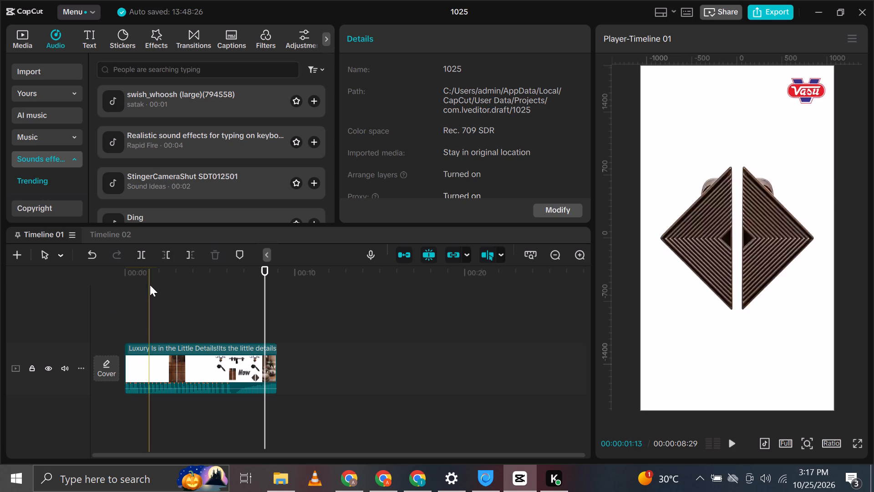
left_click_drag(140, 270, 78, 270)
scroll(128, 307, "up", 20, "ctrl")
scroll(128, 307, "up", 6, "ctrl")
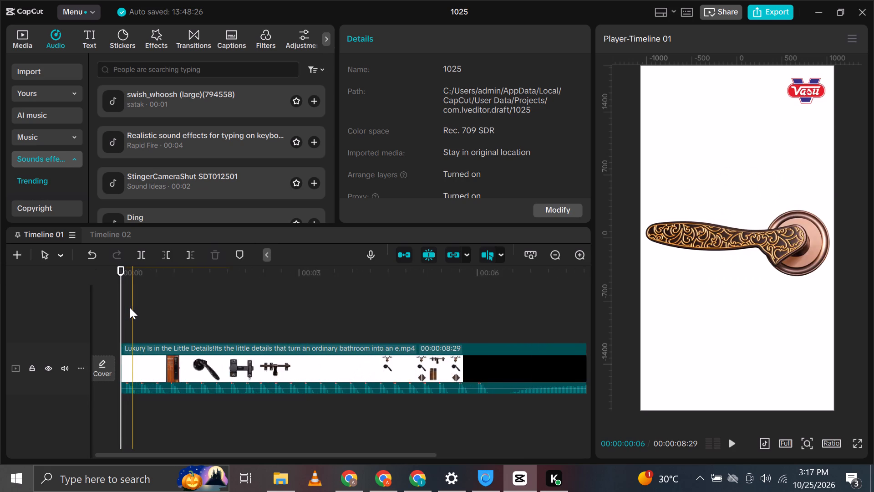
scroll(130, 307, "up", 20, "ctrl")
scroll(130, 307, "up", 4, "ctrl")
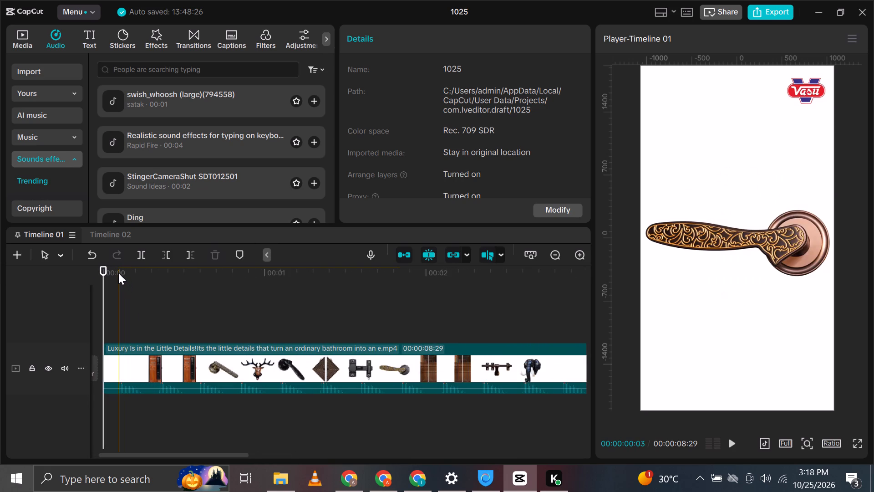
key("ctrl+b")
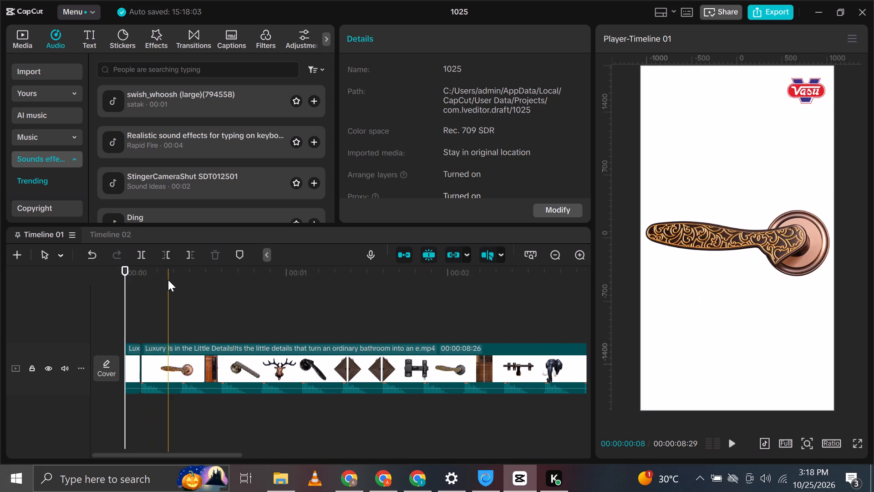
key("ctrl+b")
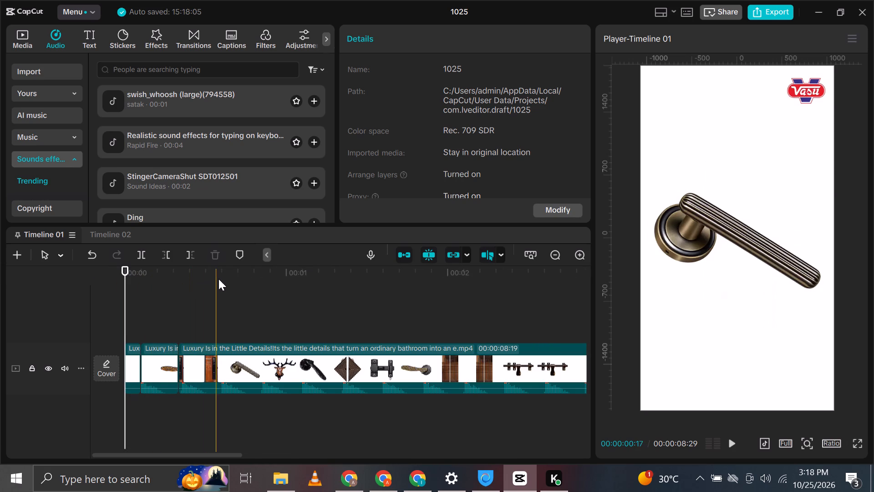
key("ctrl+b")
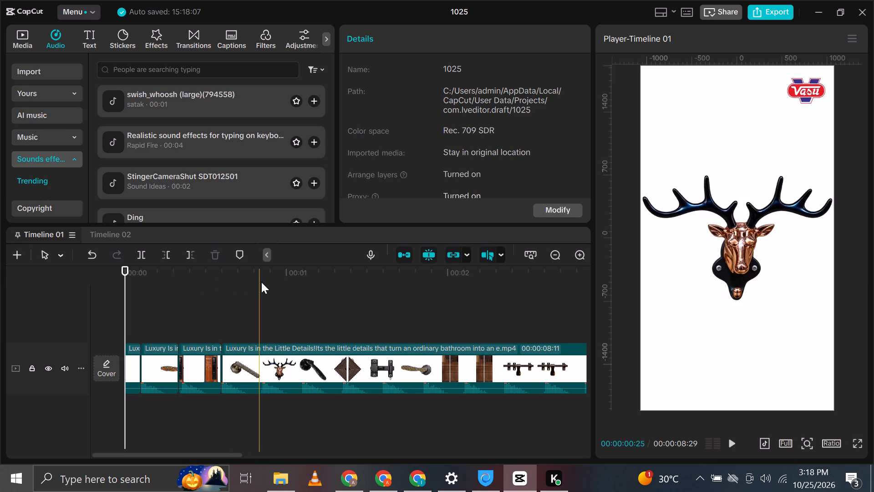
key("ctrl+b")
key("ctrl+b")
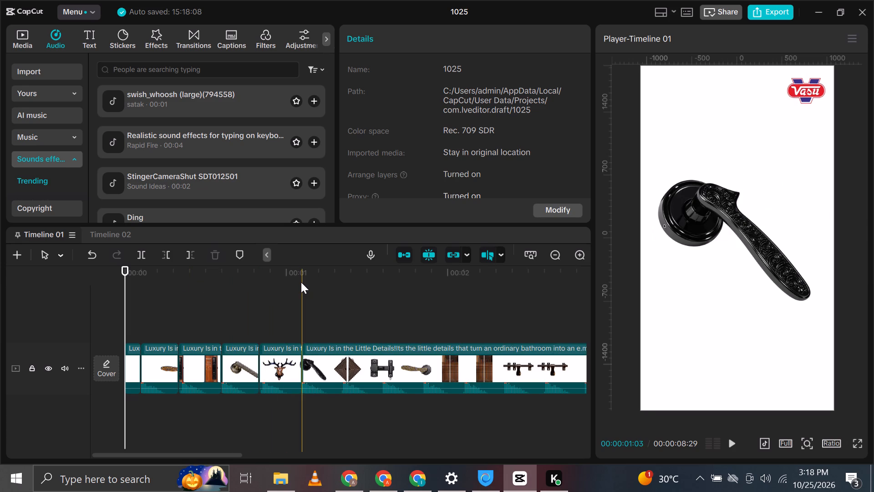
Continue splitting the clip at each product change, roughly every quarter second from about 00:00:01:10 through 00:00:02:18.
key("ctrl+b")
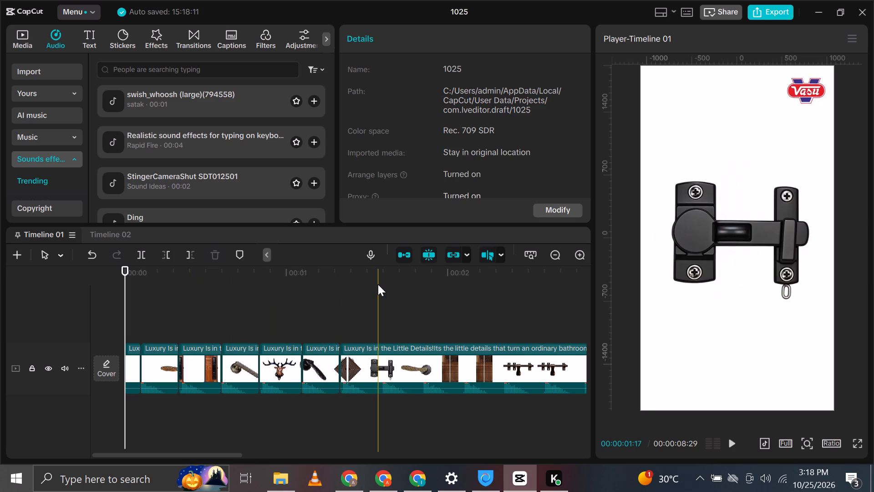
key("ctrl+b")
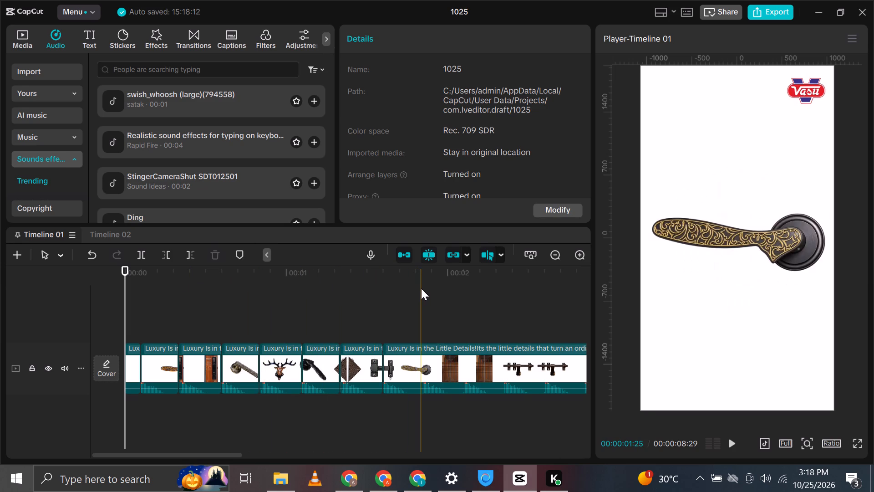
key("ctrl+b")
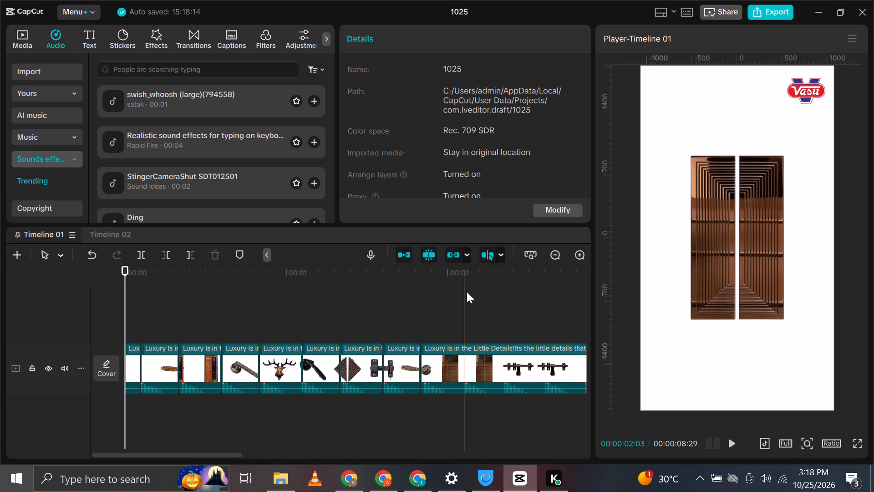
key("ctrl+b")
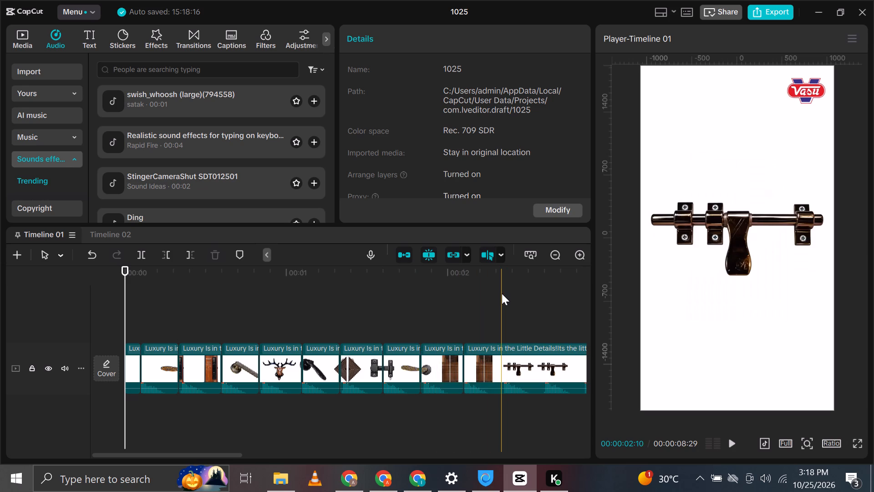
key("ctrl+b")
scroll(502, 294, "down", 2, "alt")
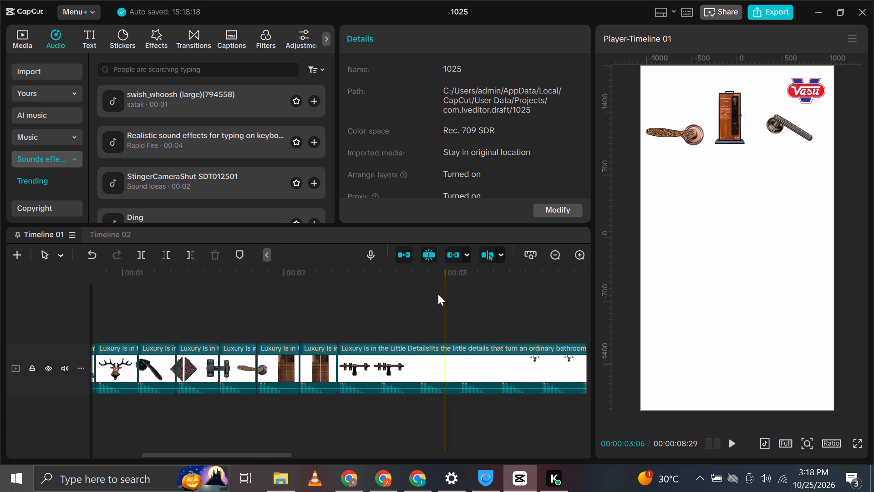
key("ctrl+b")
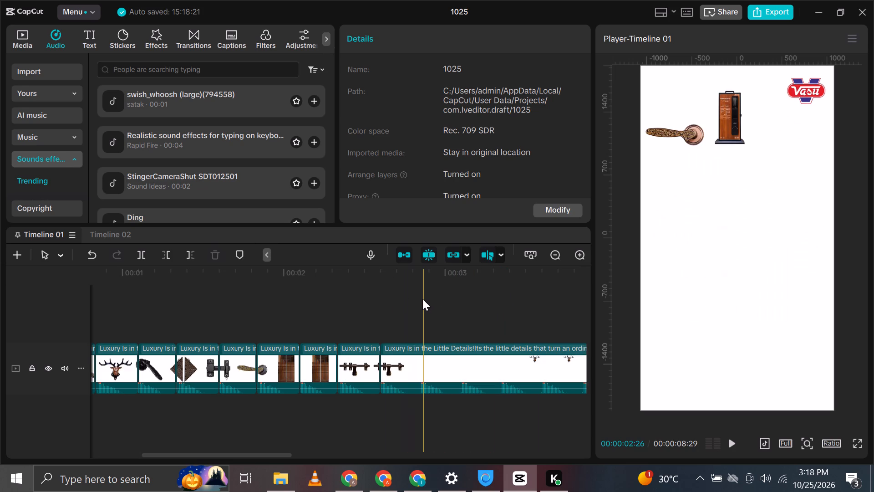
Split the product collage part of the clip wherever new products appear, roughly every quarter second from about 00:00:02:26 through 00:00:04:10.
key("ctrl+b")
key("ctrl+b")
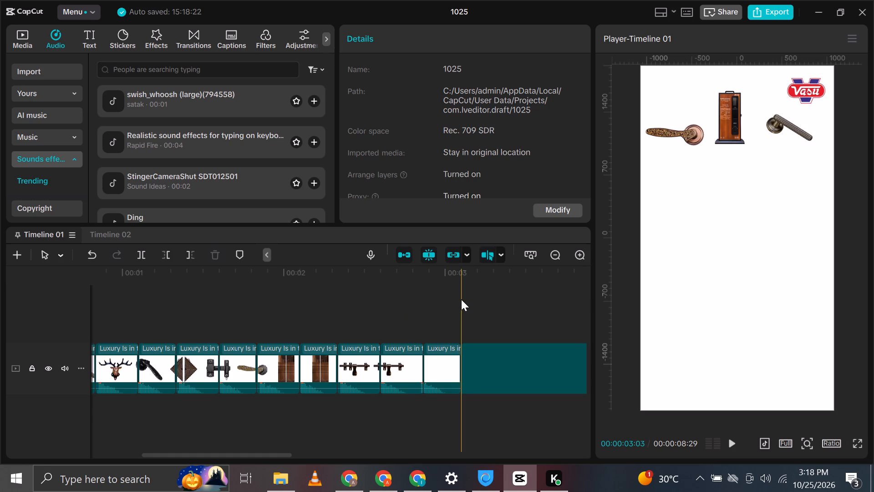
left_click(498, 299)
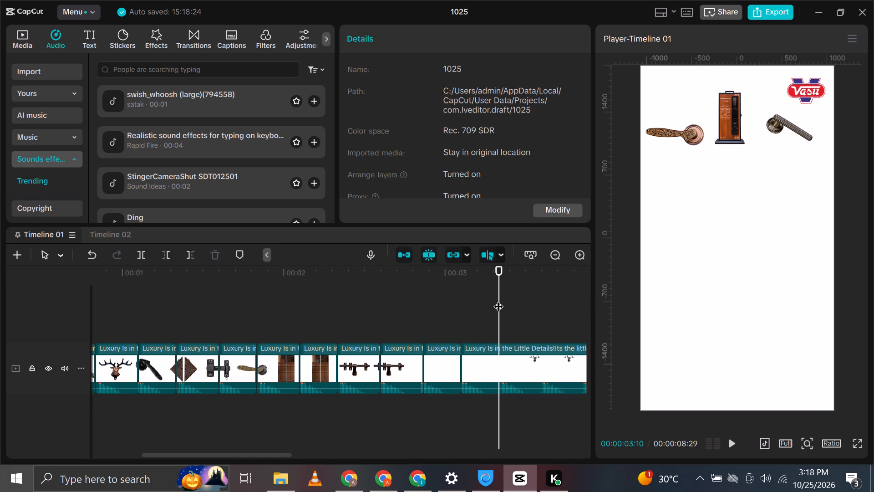
key("ctrl+b")
scroll(503, 299, "down", 1, "alt")
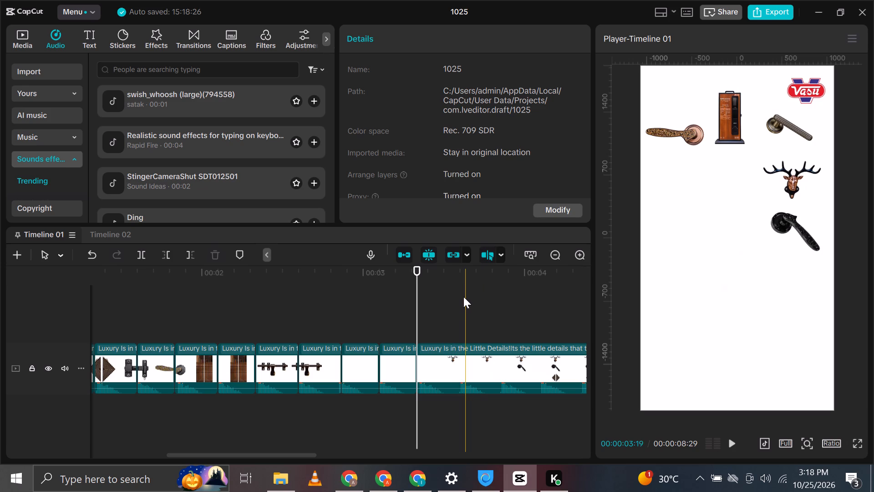
key("ctrl+b")
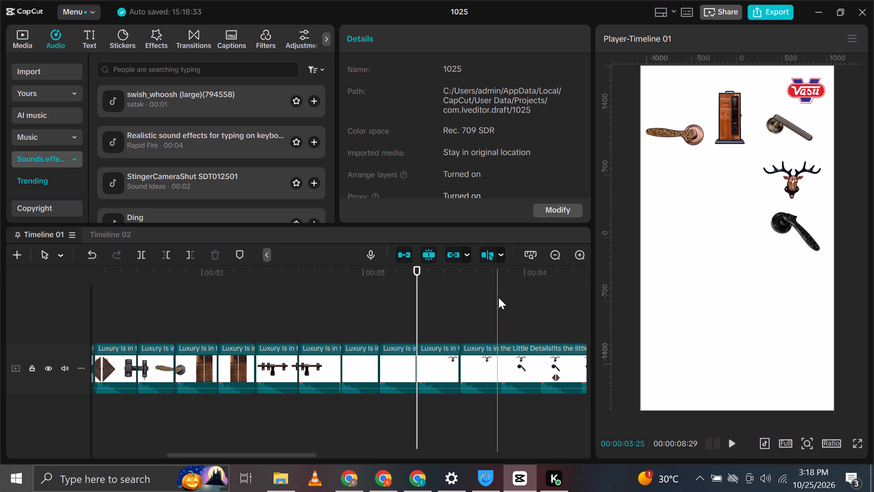
key("ctrl+b")
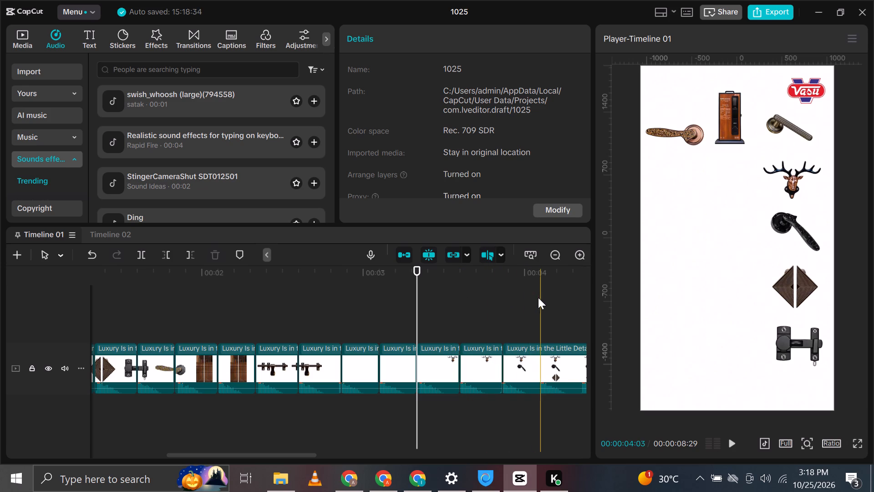
key("ctrl+b")
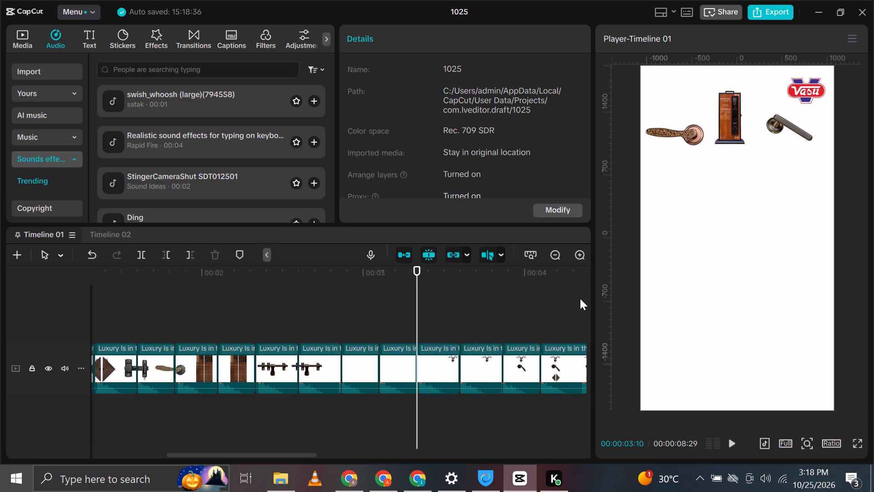
key("ctrl+b")
Split the remaining collage part at each beat from about 00:00:04:18 to 00:00:05:10, plus around the Visit and Now text up to 00:00:06:00.
scroll(549, 319, "down", 2)
scroll(513, 316, "down", 1, "alt")
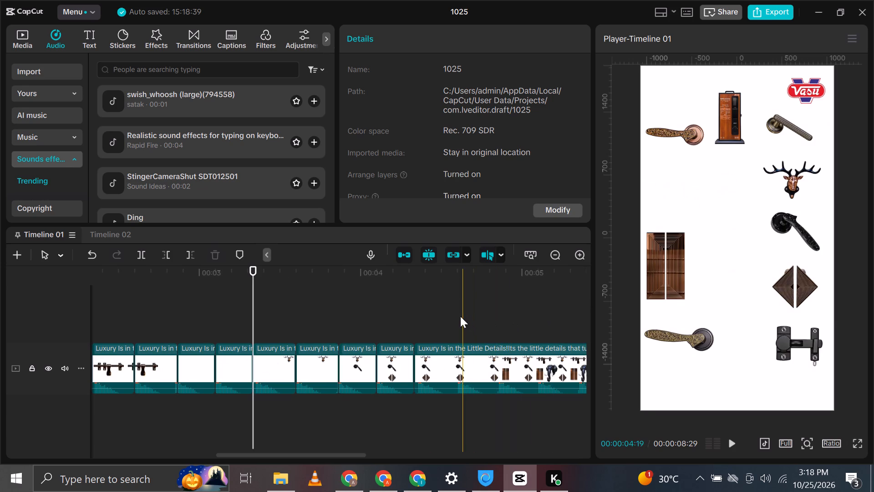
key("ctrl+b")
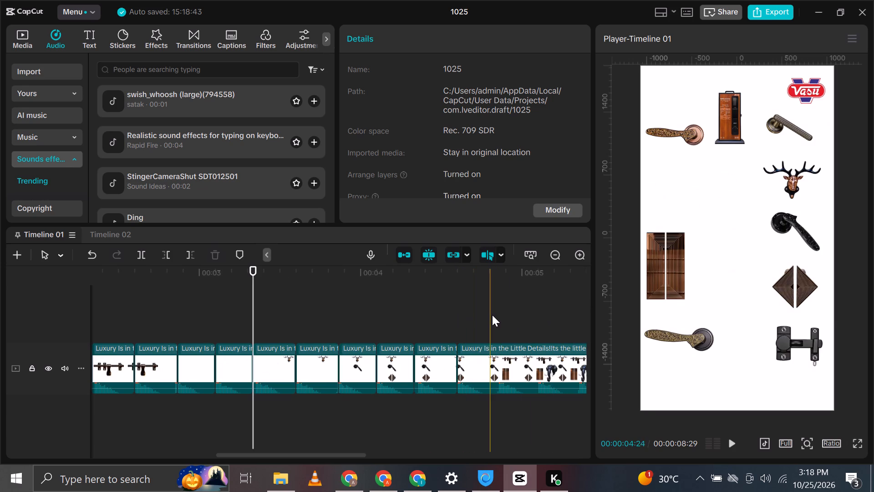
key("ctrl+b")
key("ctrl+b")
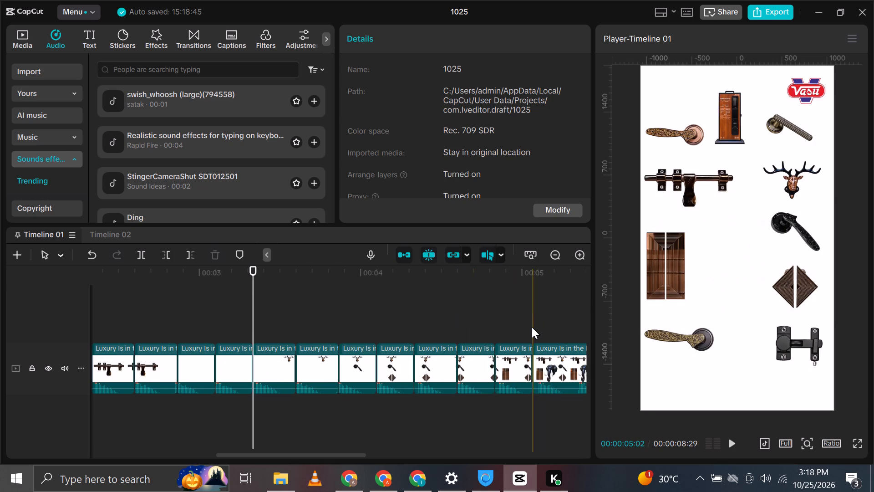
scroll(553, 332, "down", 2, "alt")
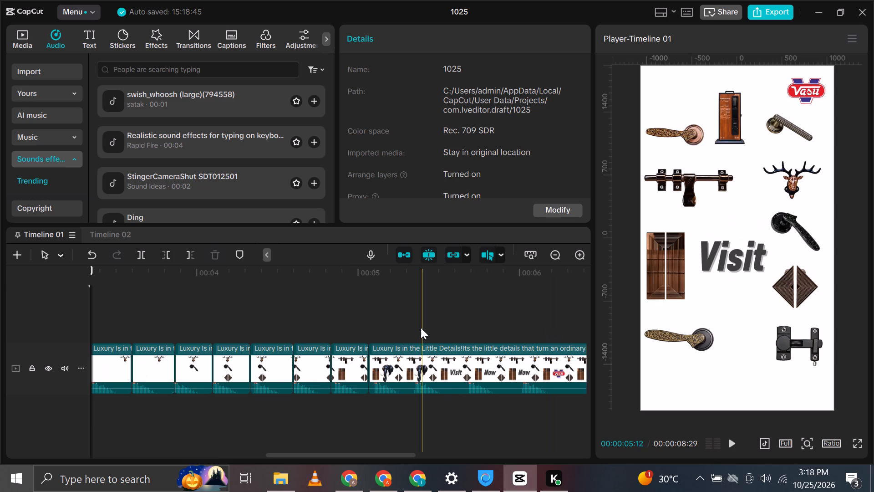
key("ctrl+b")
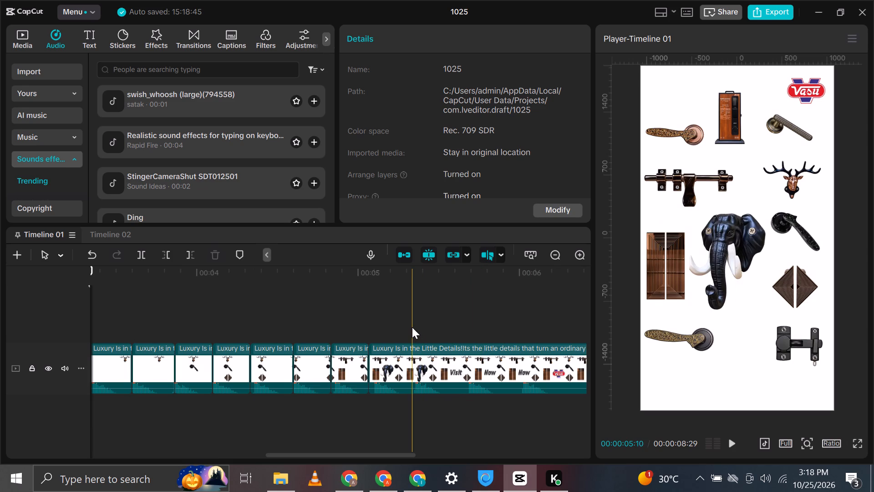
key("ctrl+b")
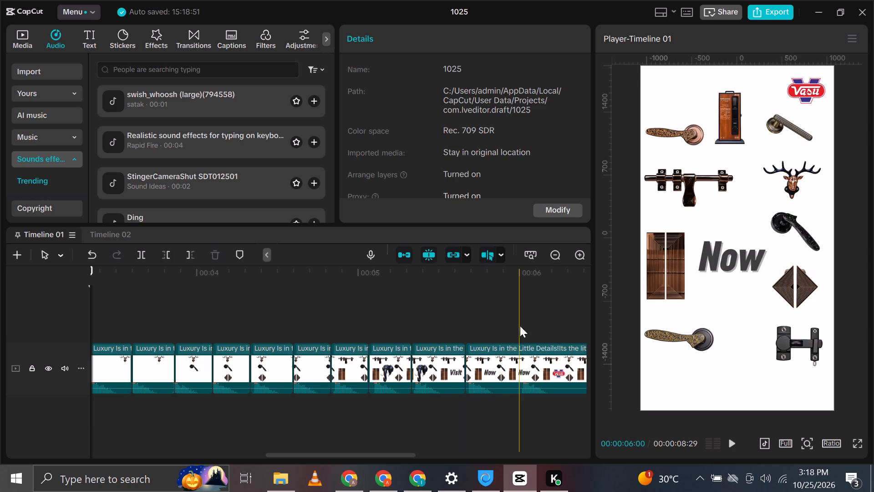
key("ctrl+b")
Review the uncut store ending, and play Timeline 01 from the start twice to check the cuts.
scroll(523, 324, "down", 1, "alt")
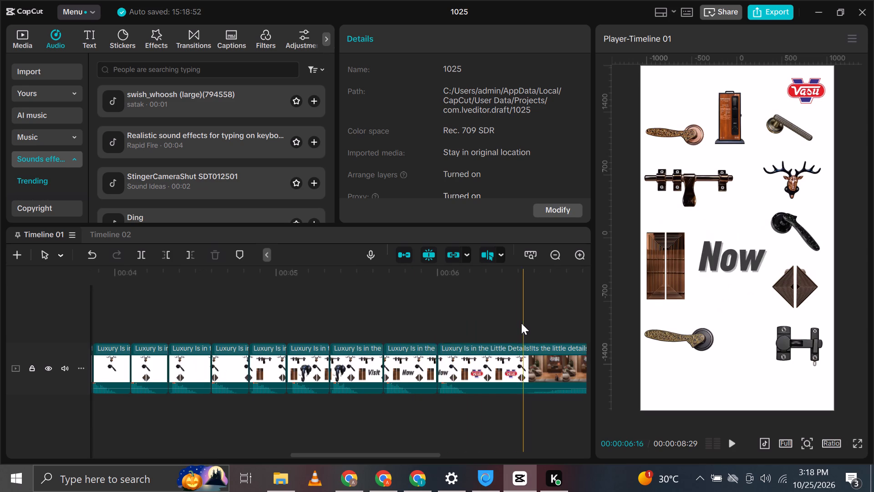
scroll(501, 323, "down", 2, "alt")
scroll(505, 320, "down", 6, "ctrl")
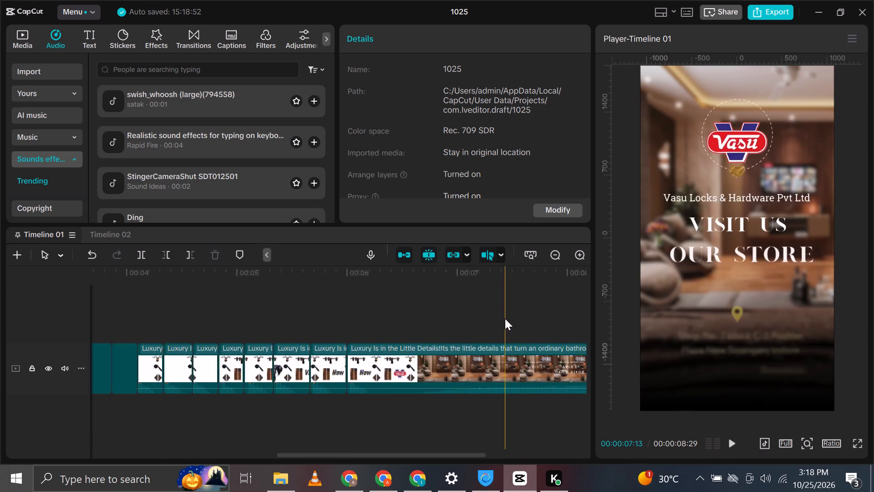
scroll(505, 318, "down", 20, "ctrl")
scroll(505, 318, "down", 3, "ctrl")
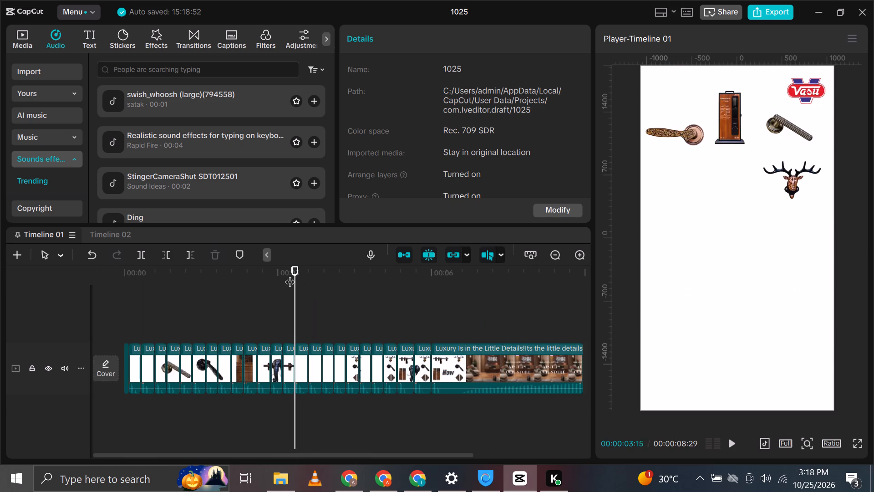
left_click_drag(288, 274, 73, 276)
key("space")
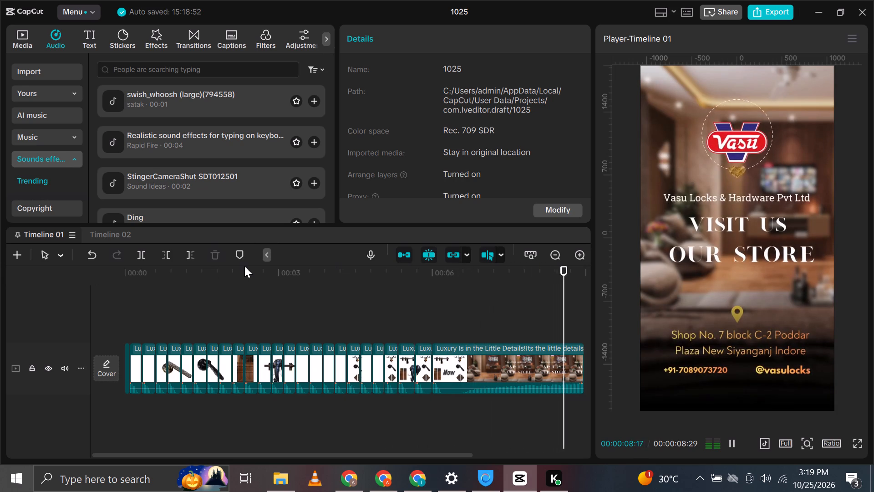
left_click_drag(229, 268, 77, 268)
key("space")
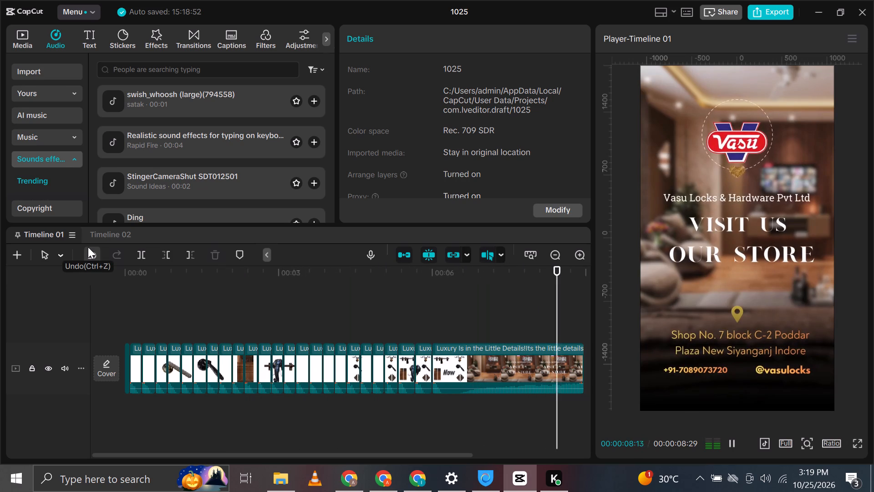
Return the playhead to the start of Timeline 01.
left_click_drag(177, 283, 99, 292)
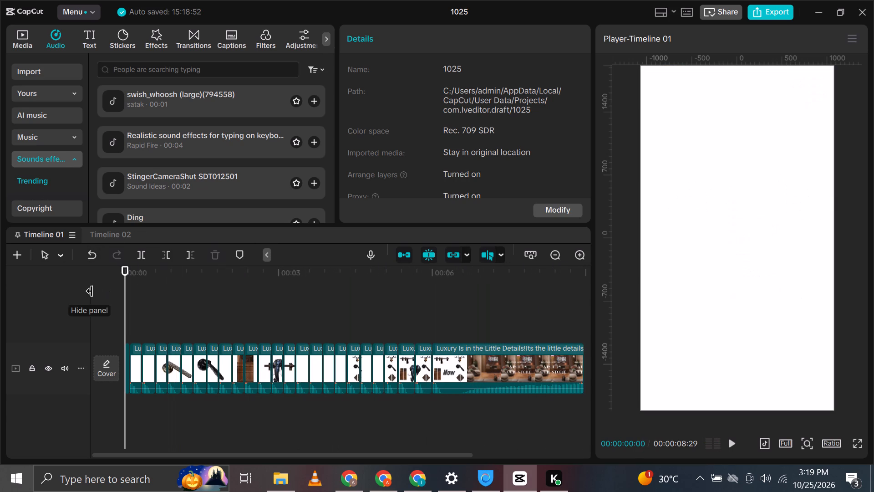
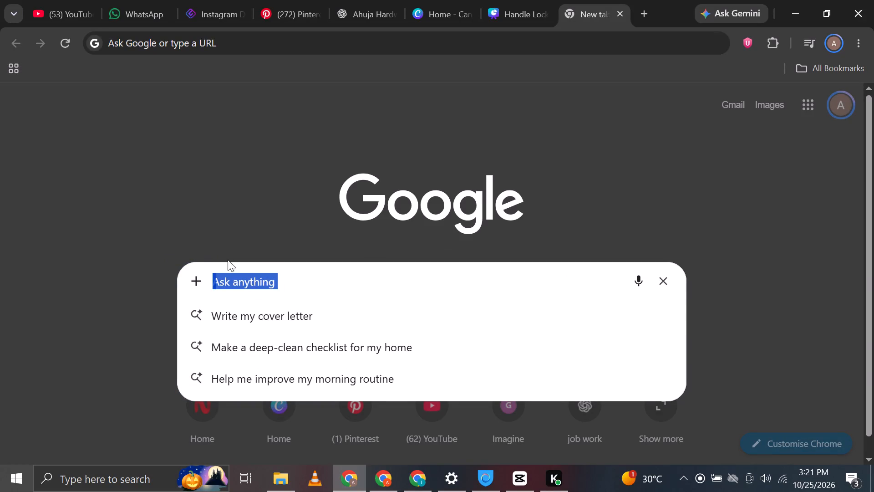
Search Google for "instagram" and open the official Instagram website from the regular web results.
left_click(235, 222)
left_click(253, 271)
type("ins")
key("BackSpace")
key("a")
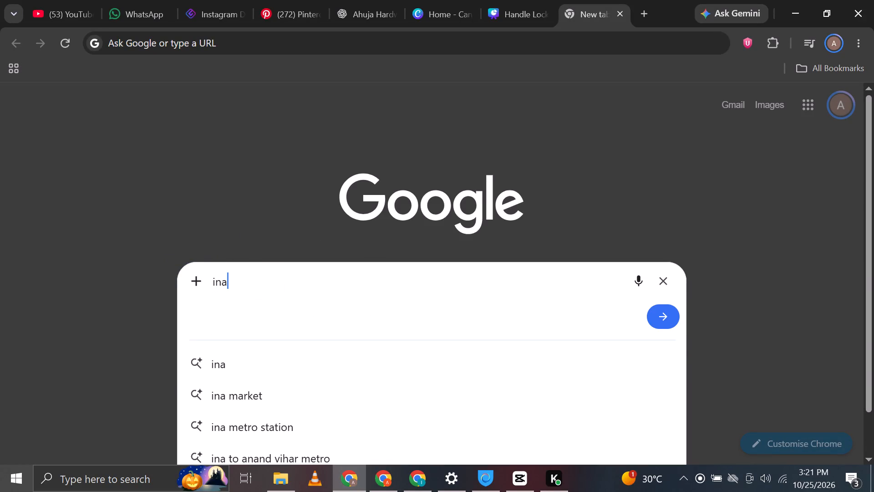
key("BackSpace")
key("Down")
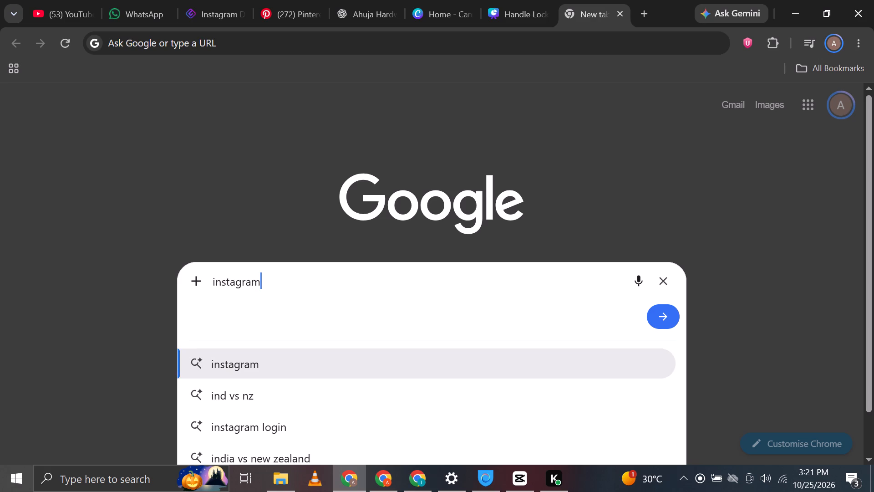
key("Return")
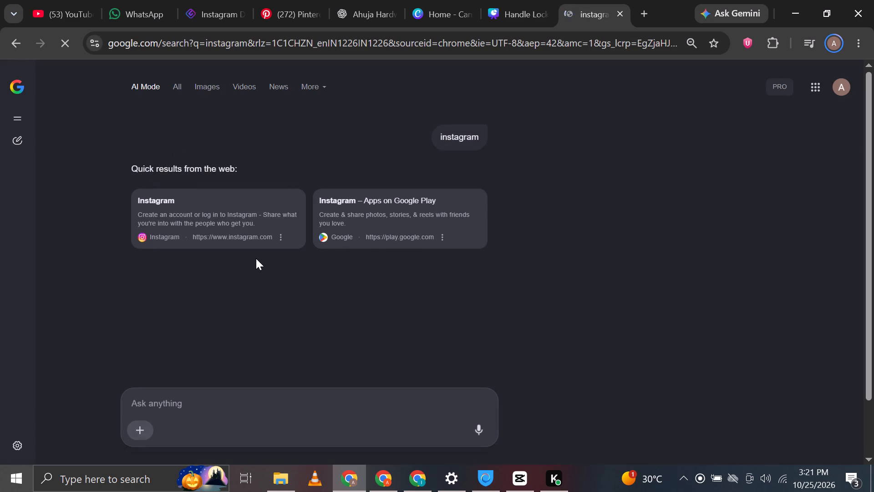
scroll(332, 206, "down", 3)
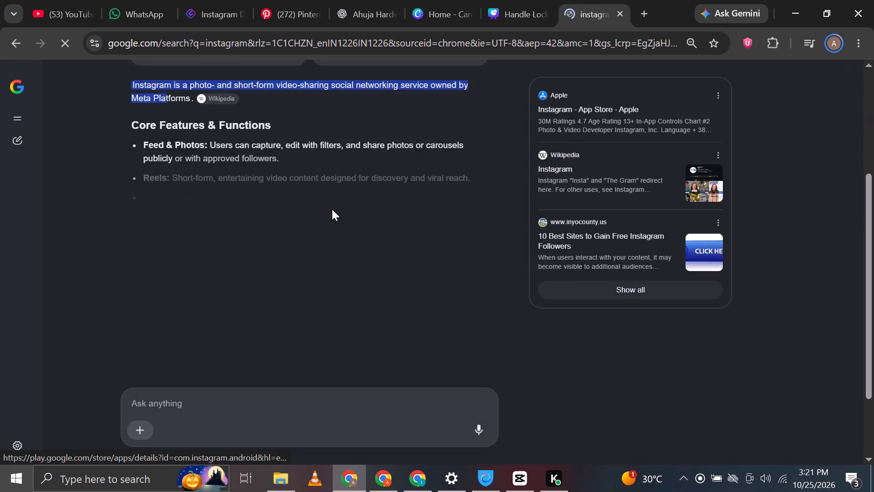
scroll(332, 209, "down", 1)
scroll(332, 210, "up", 4)
left_click(180, 84)
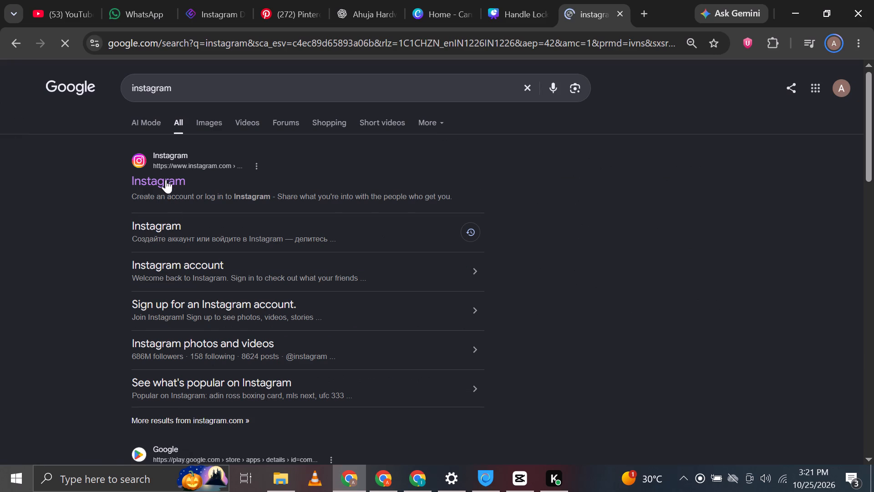
left_click(165, 178)
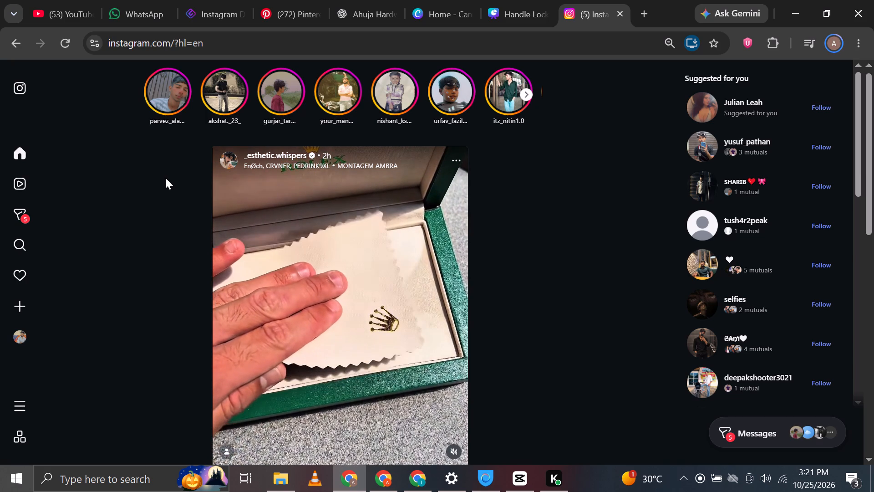
Open the Instagram Reels feed, play the first reel with sound on, and save that reel.
left_click(19, 185)
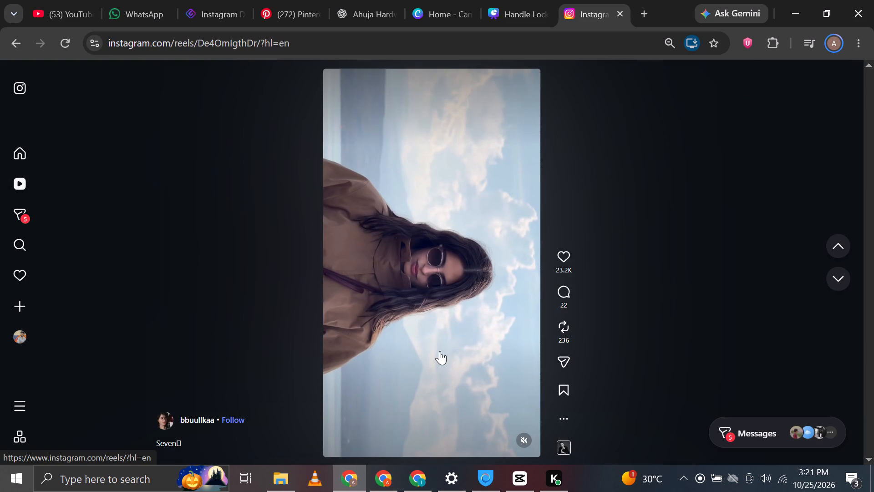
left_click(527, 443)
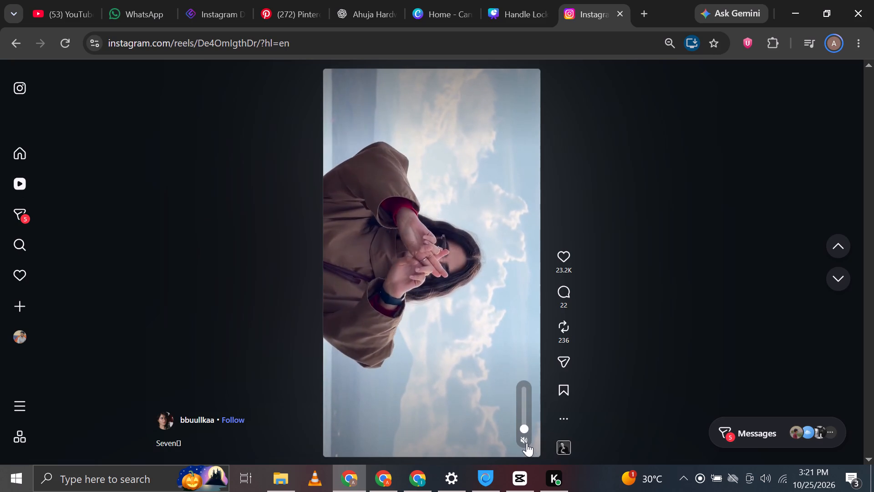
left_click(526, 441)
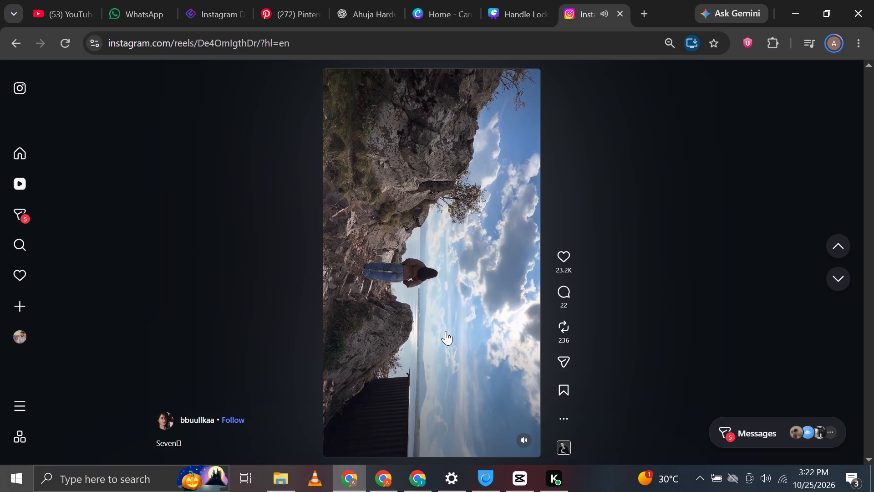
key("Down")
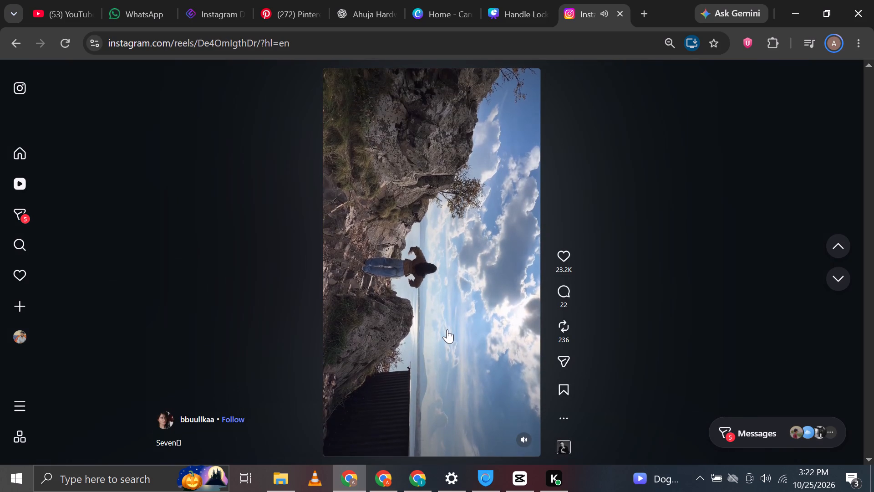
left_click(560, 390)
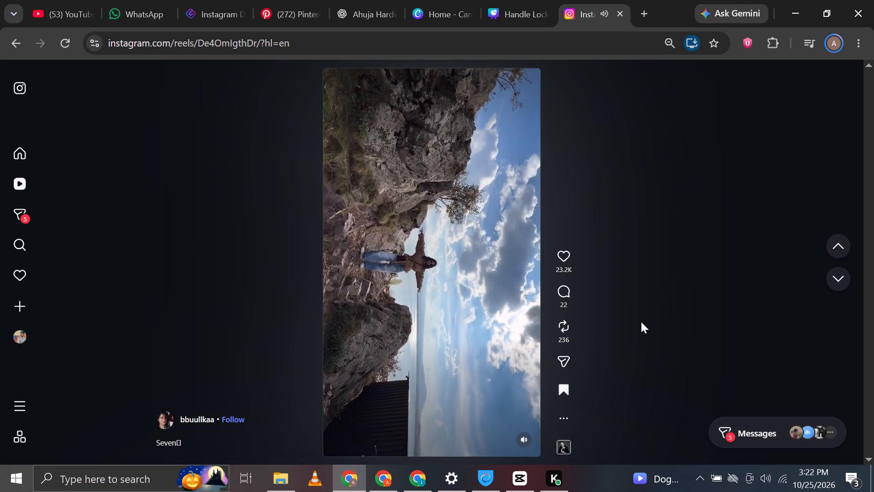
Browse the following Instagram reels one by one and pause playback on the fireworks reel.
key("Down")
key("Down")
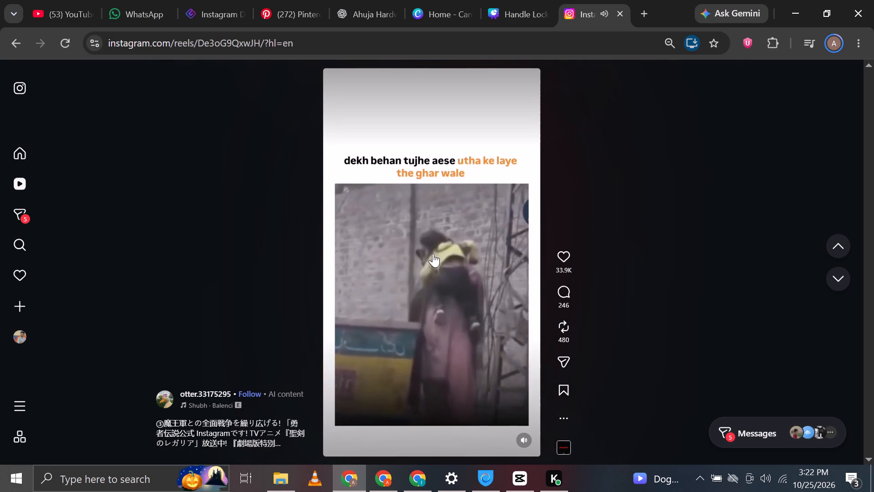
key("Down")
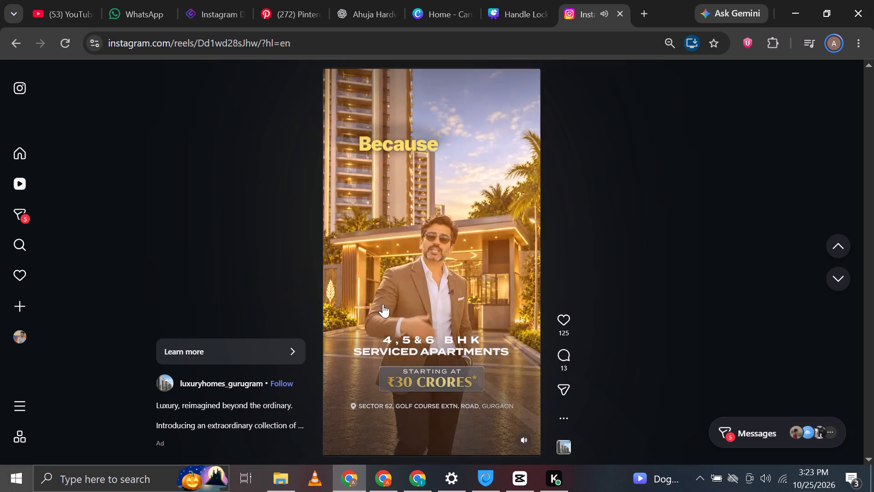
key("Down")
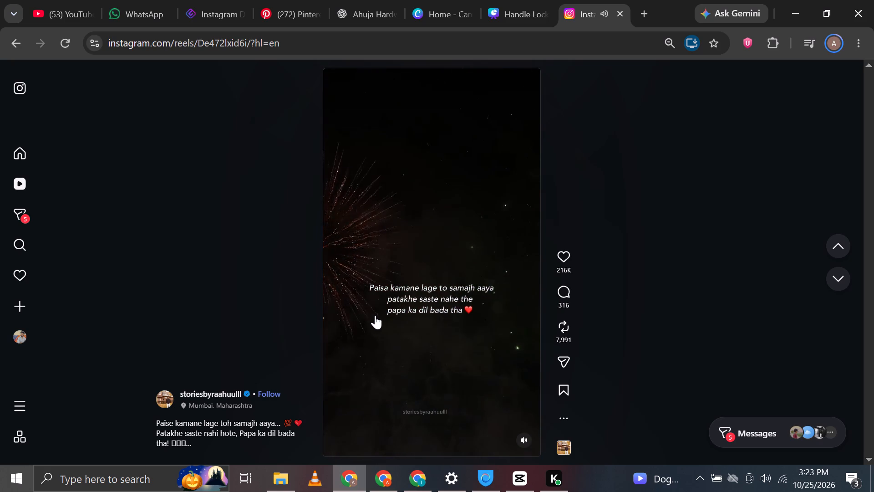
left_click(452, 269)
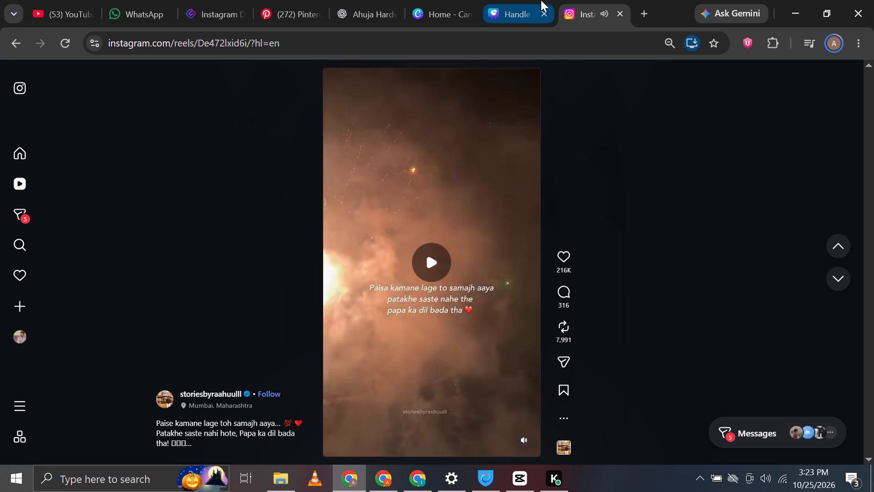
Switch to the Handle Lock design in Canva and add a new page after the Door Handle page.
left_click(513, 0)
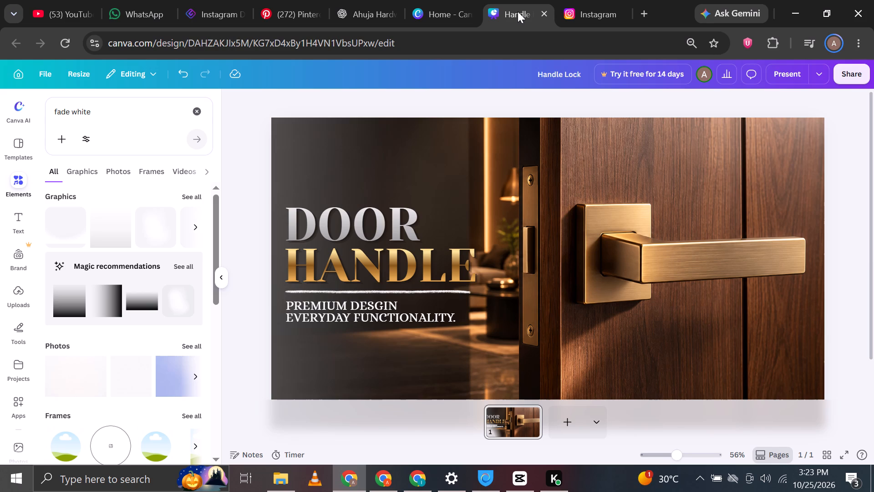
scroll(518, 11, "up", 3)
left_click(572, 431)
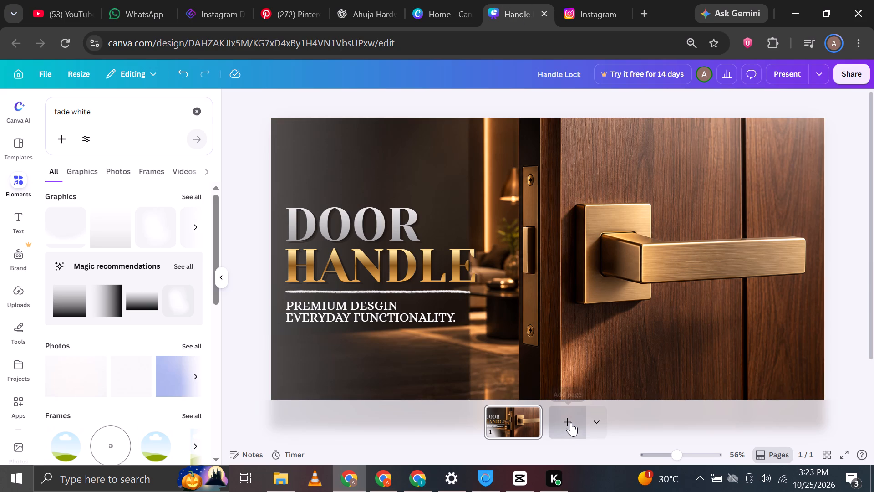
In the Handle Lock design in Canva, go back to page 1 with the DOOR HANDLE banner and view it.
left_click(489, 415)
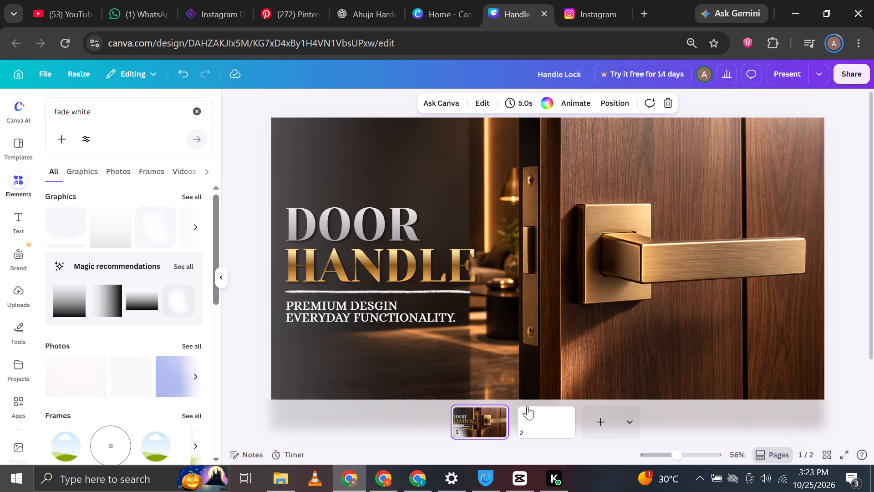
scroll(530, 348, "down", 7, "ctrl")
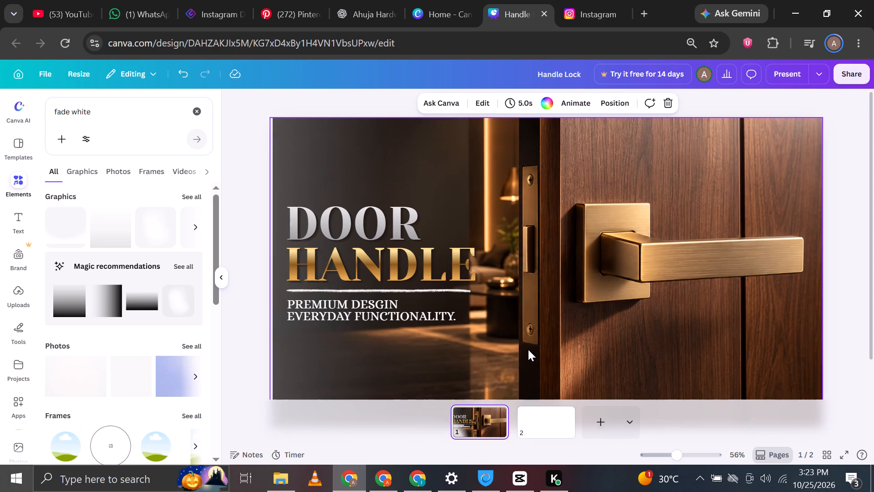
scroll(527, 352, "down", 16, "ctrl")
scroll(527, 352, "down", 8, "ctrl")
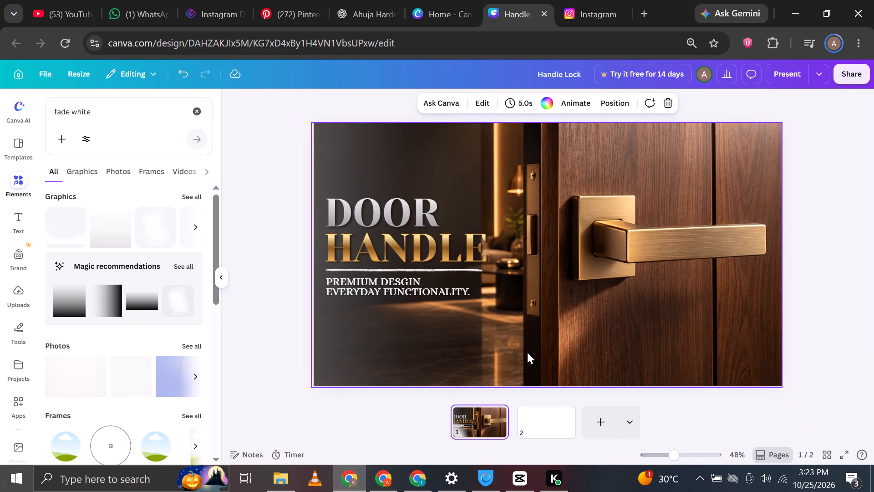